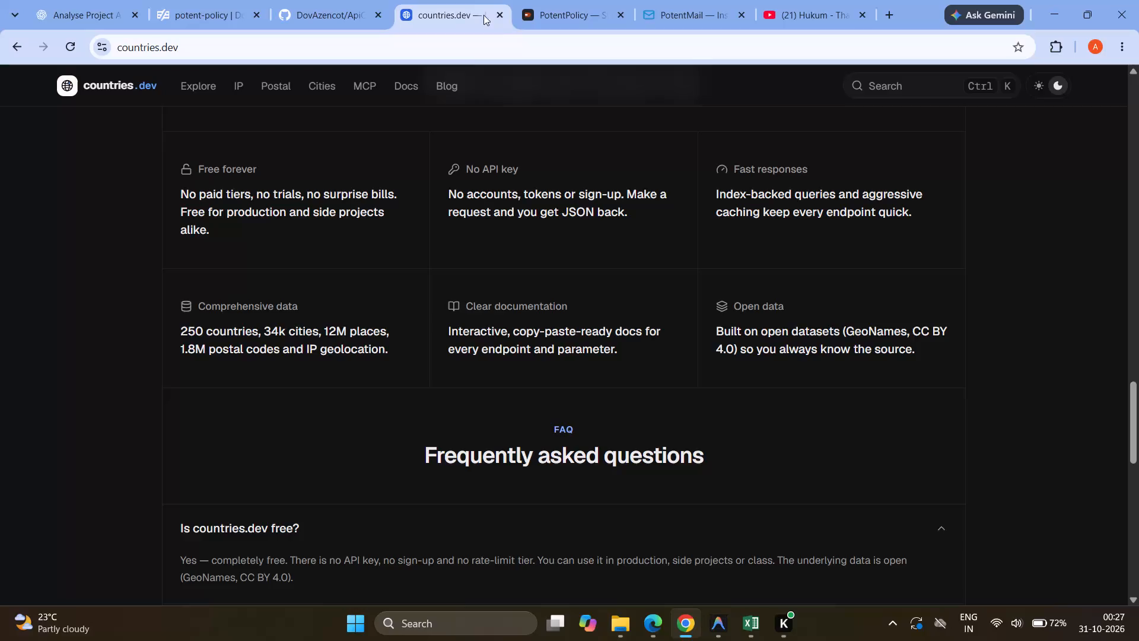
Close the countries.dev and GitHub tabs and go to the potent-policy Dontpad page.
left_click(501, 15)
left_click(373, 11)
left_click(211, 2)
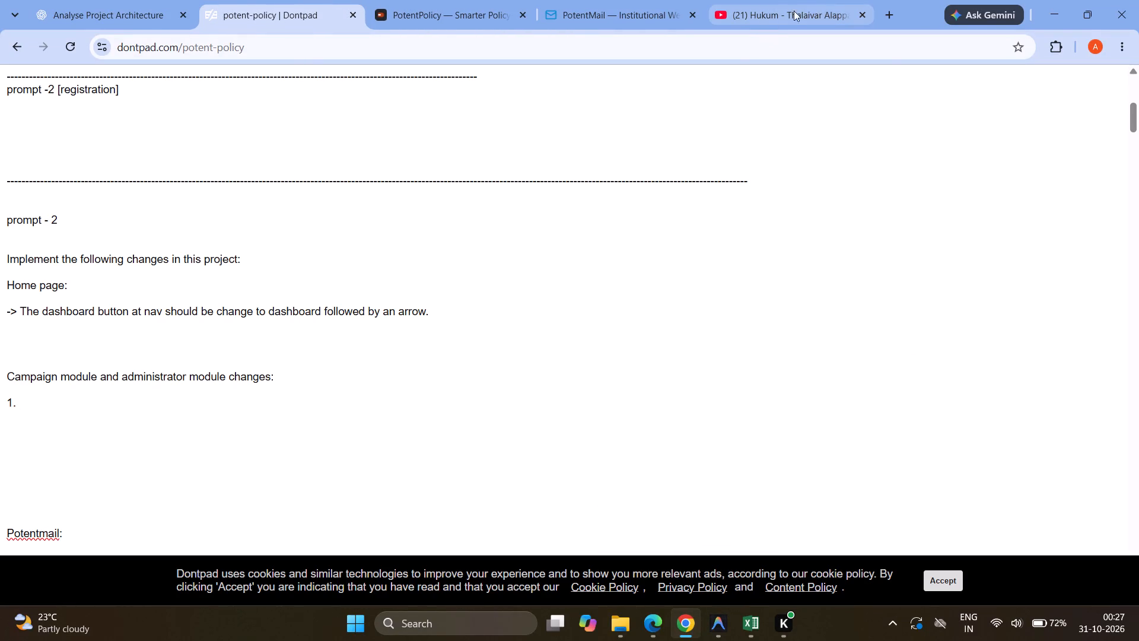
Open a new browser tab.
left_click(880, 4)
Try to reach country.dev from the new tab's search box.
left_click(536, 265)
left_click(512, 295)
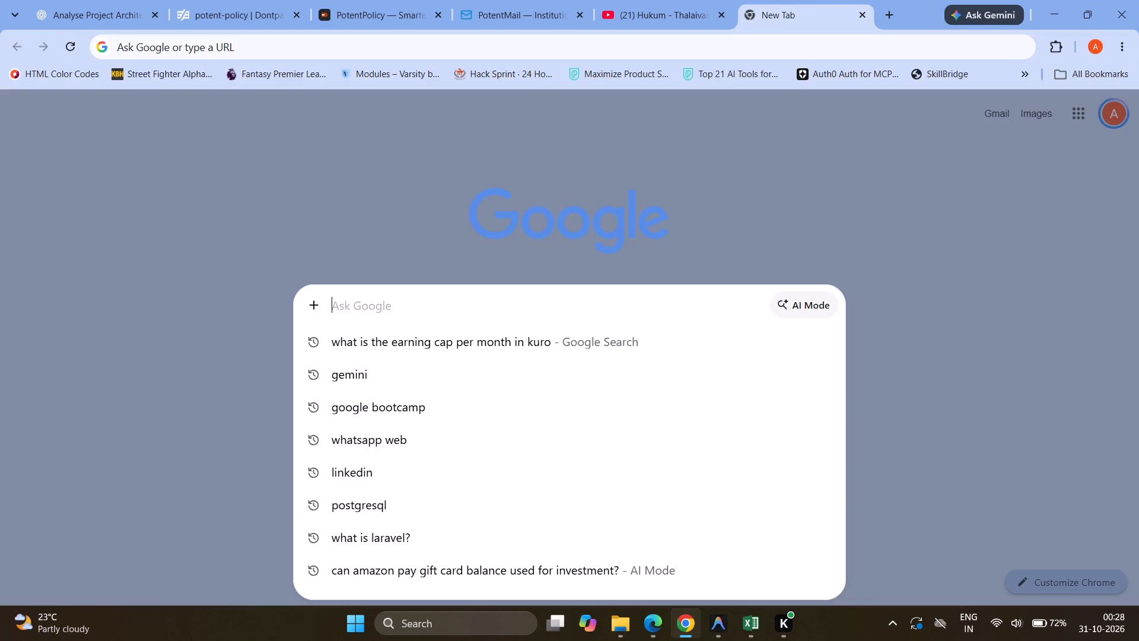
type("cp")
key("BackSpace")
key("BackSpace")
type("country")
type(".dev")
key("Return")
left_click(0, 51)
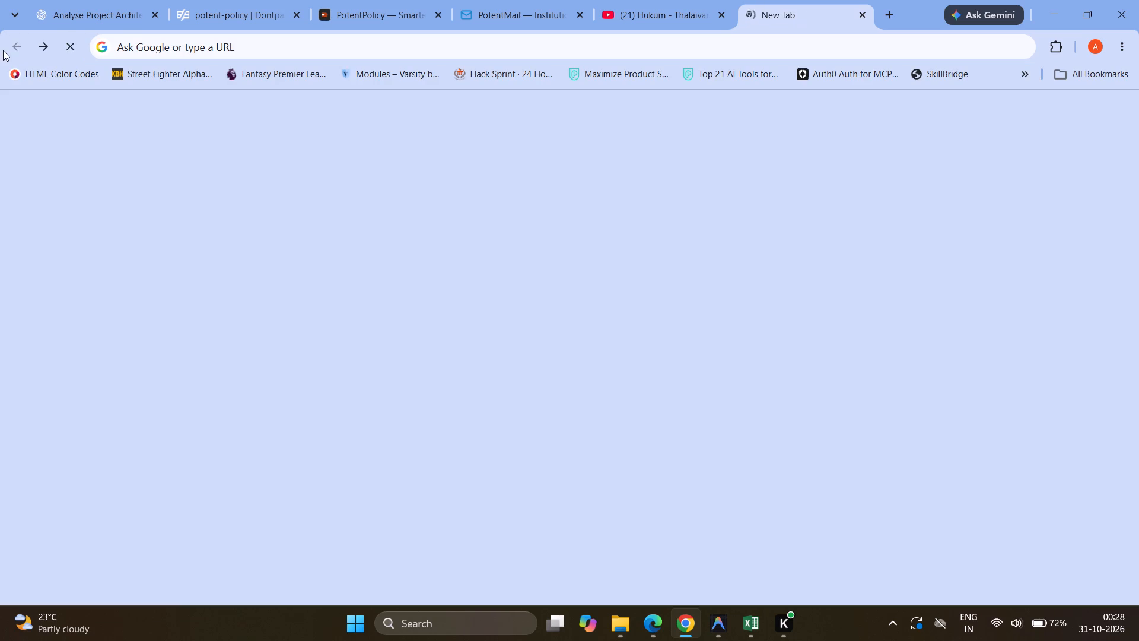
Search Google for "country dev api" and open the countries.dev site from the results.
left_click(410, 313)
type("country dev api")
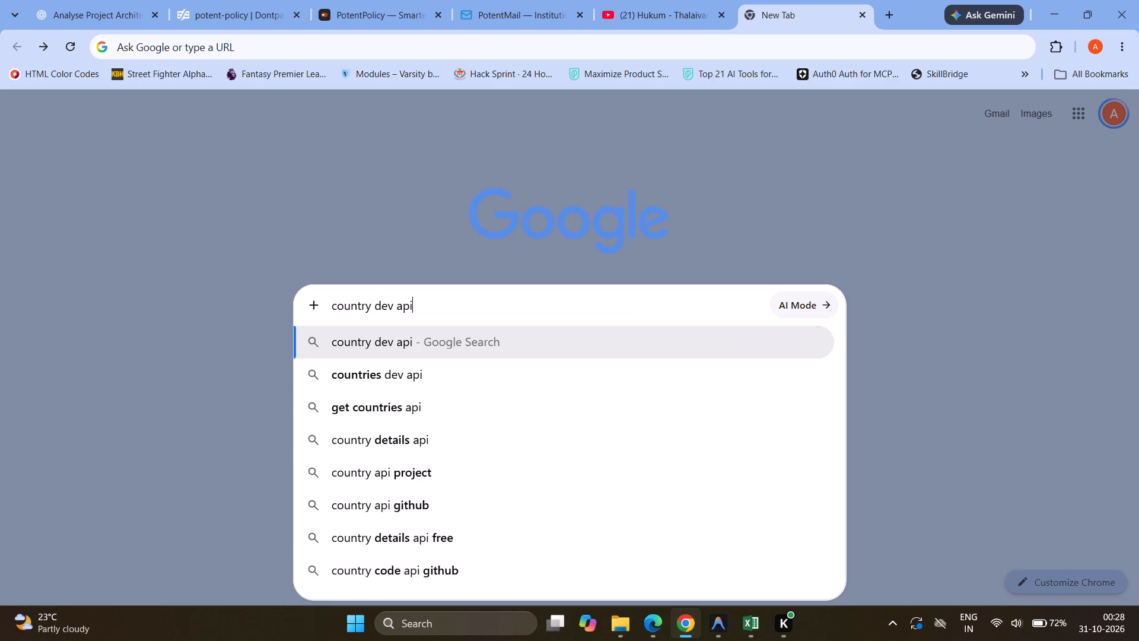
key("Return")
left_click(354, 214)
left_click(370, 227)
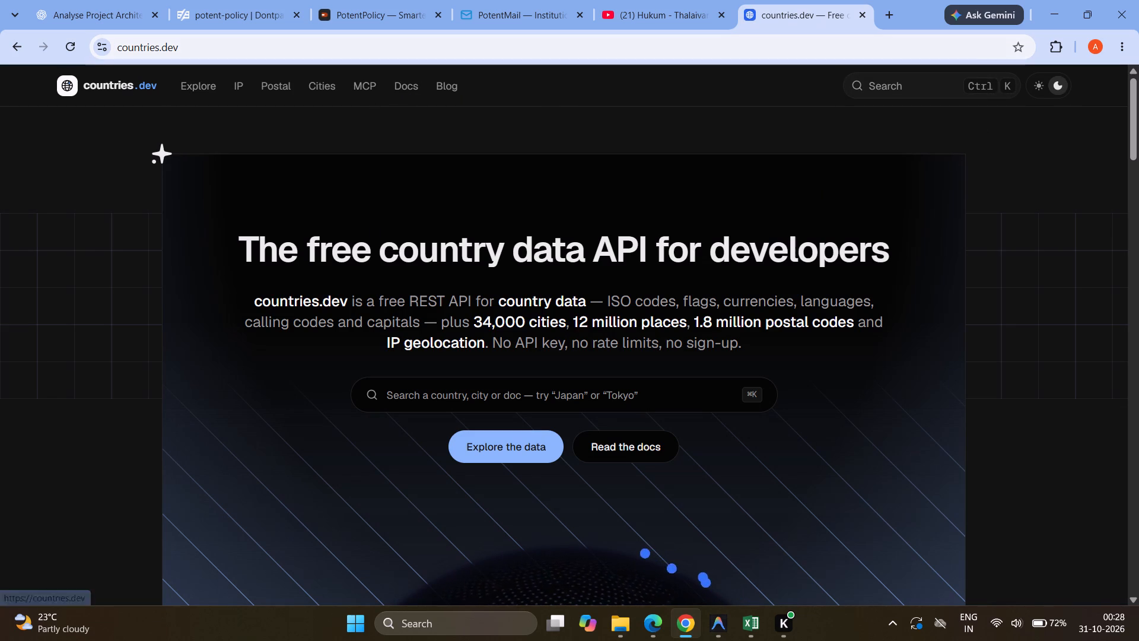
Bookmark the countries.dev home page in the Bookmarks bar folder.
left_click(153, 33)
left_click(170, 42)
left_click(1016, 46)
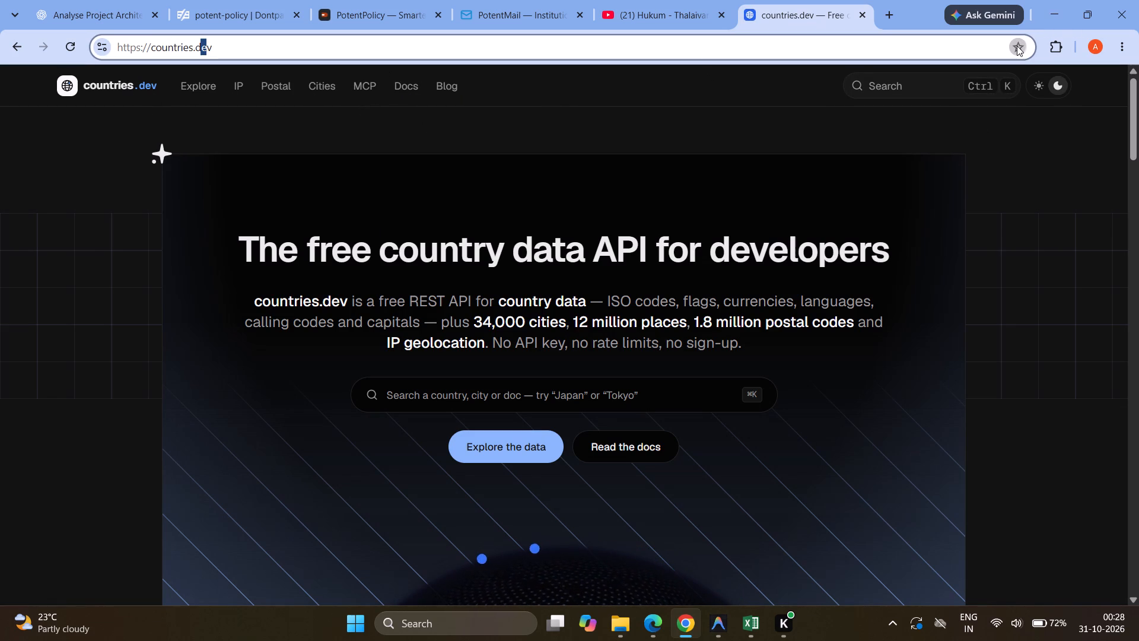
left_click(937, 147)
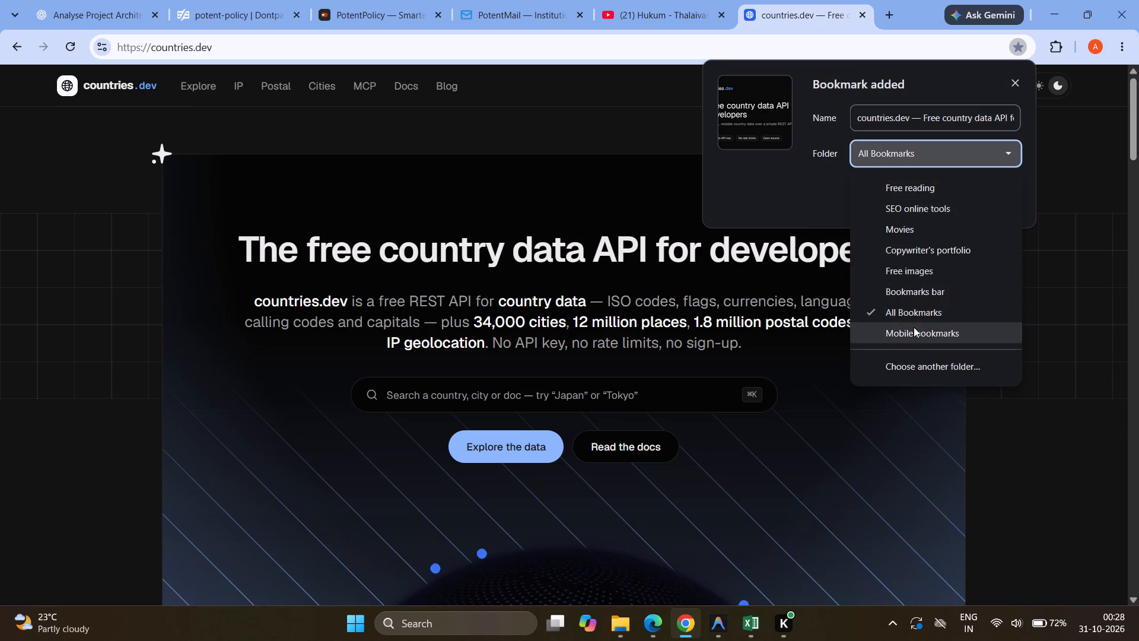
left_click(914, 327)
left_click(909, 160)
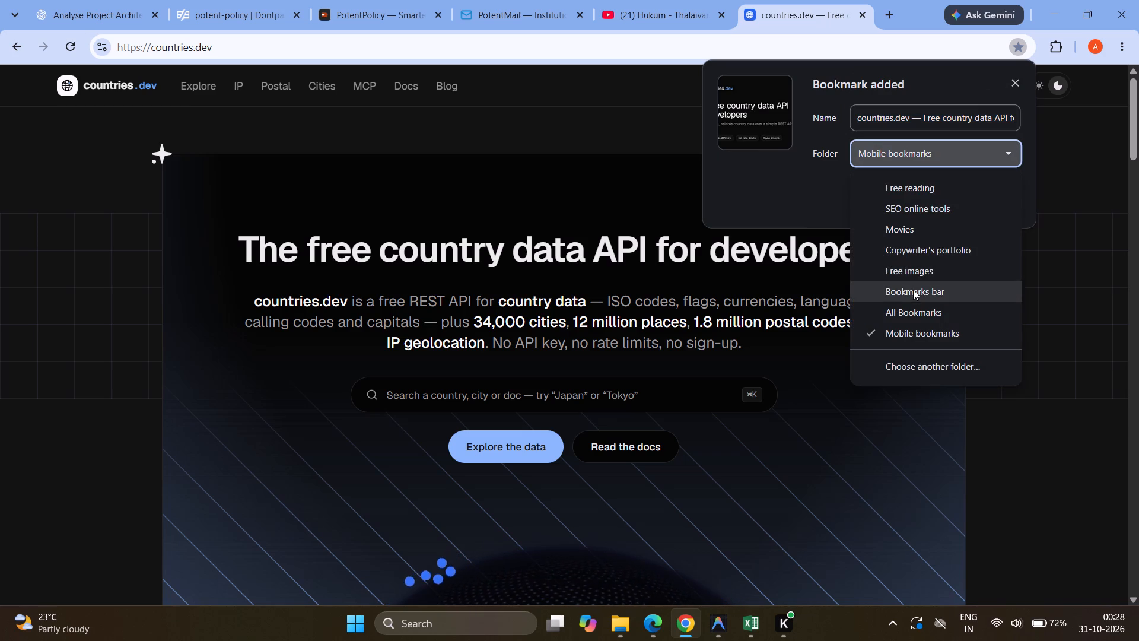
left_click(913, 290)
left_click(939, 198)
In a new tab, delete the "Maximize Product S..." and "Hack Sprint" bookmarks from the bookmarks bar.
left_click(890, 1)
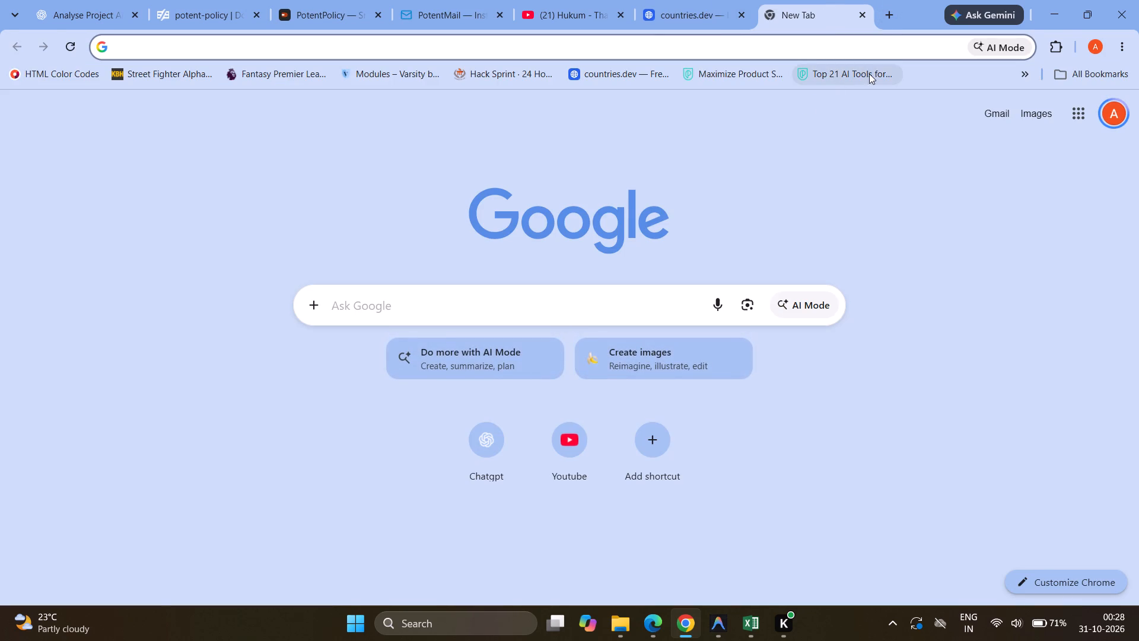
right_click(854, 78)
right_click(739, 74)
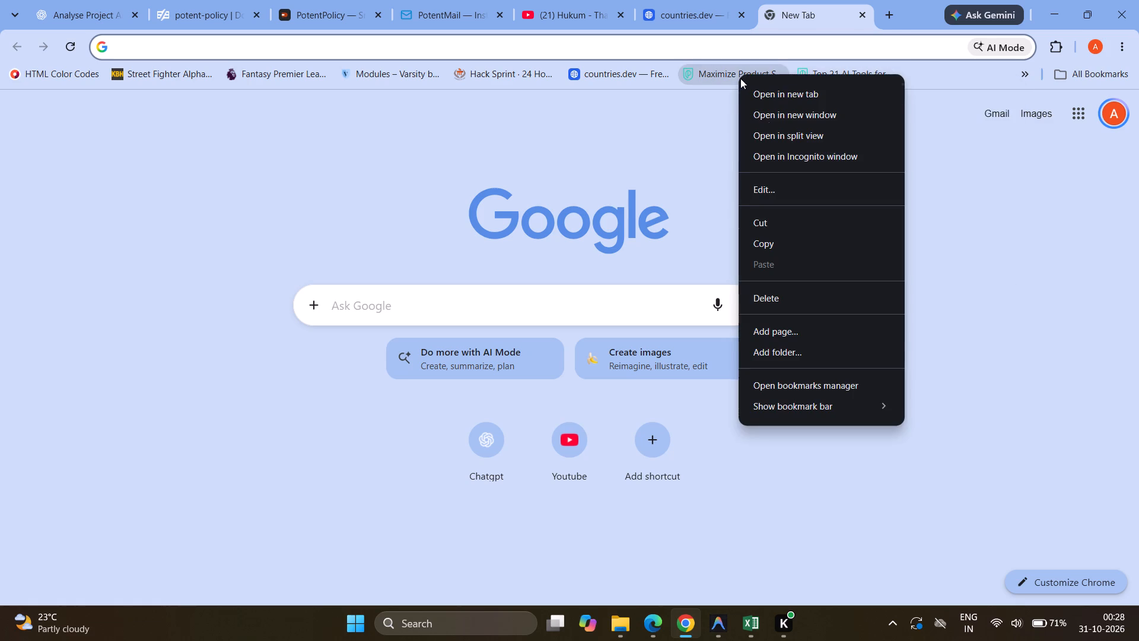
left_click(781, 300)
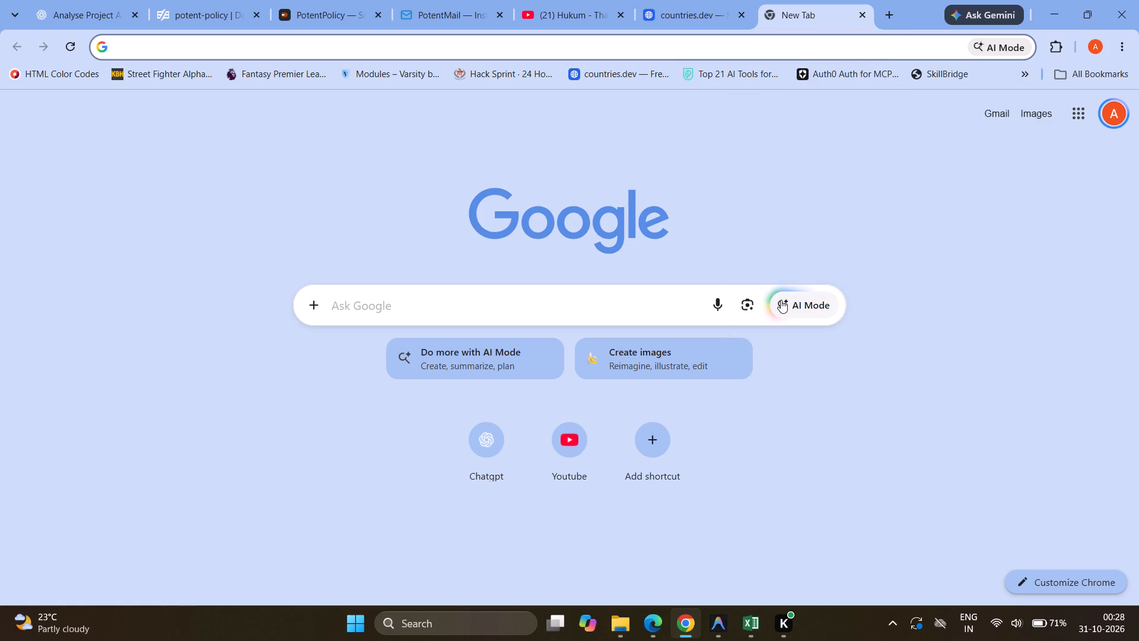
right_click(921, 80)
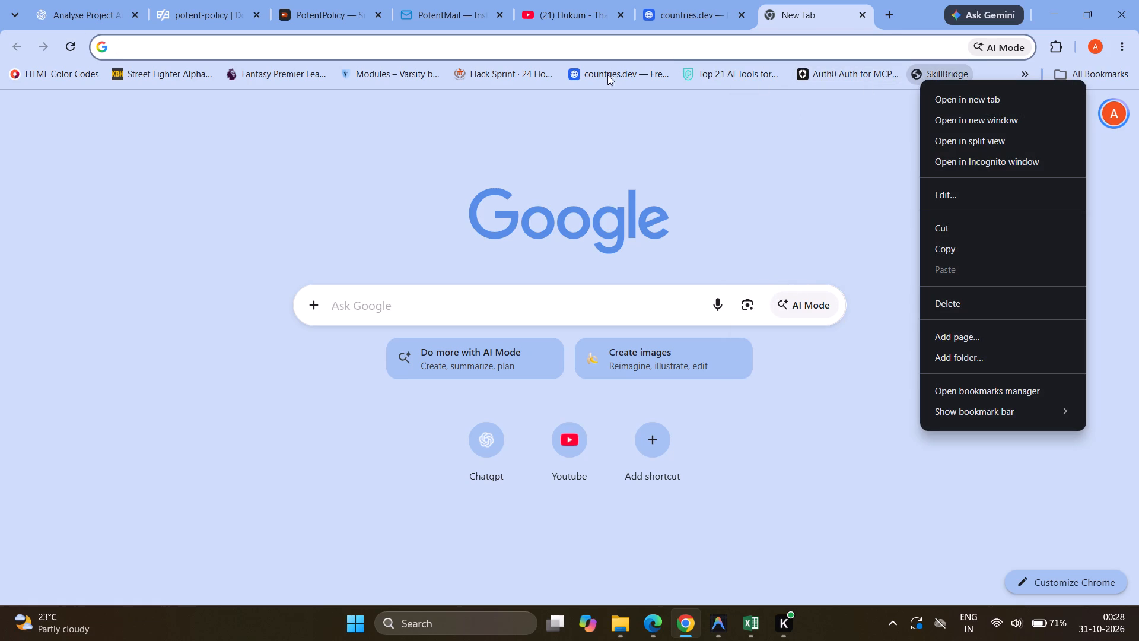
right_click(483, 74)
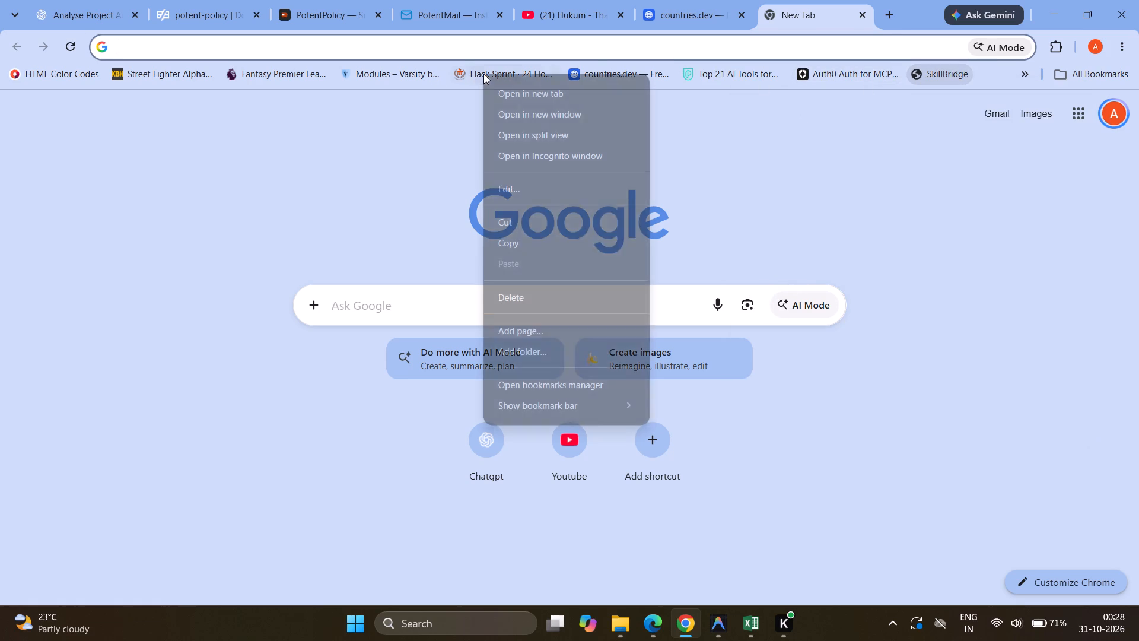
left_click(539, 302)
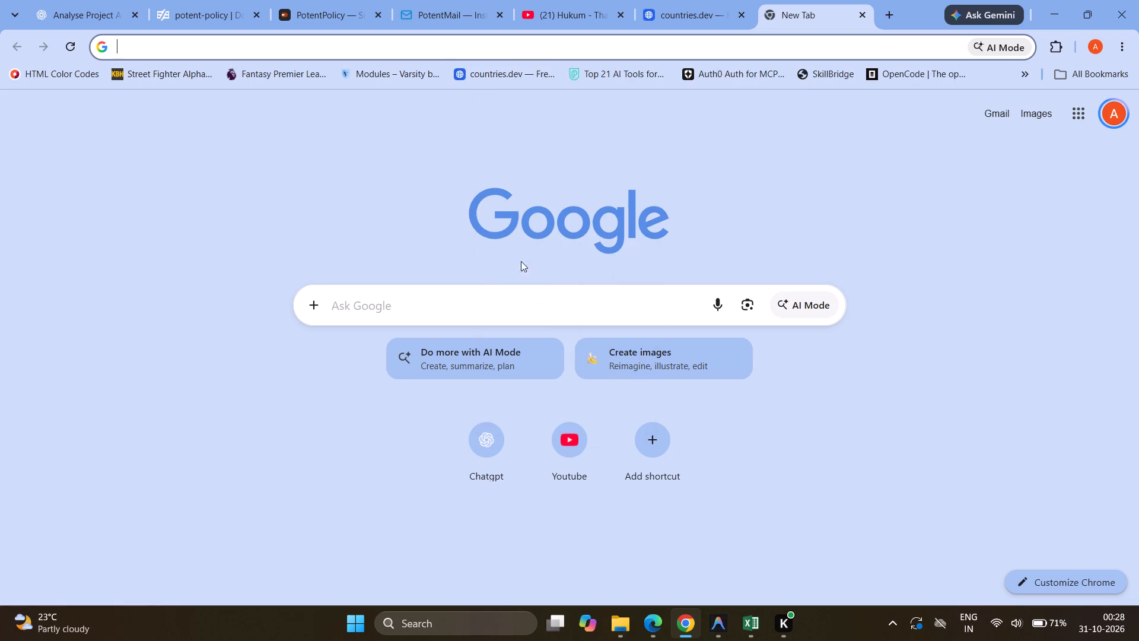
Delete the Street Fighter Alpha bookmark from the bookmarks bar.
right_click(283, 78)
right_click(193, 74)
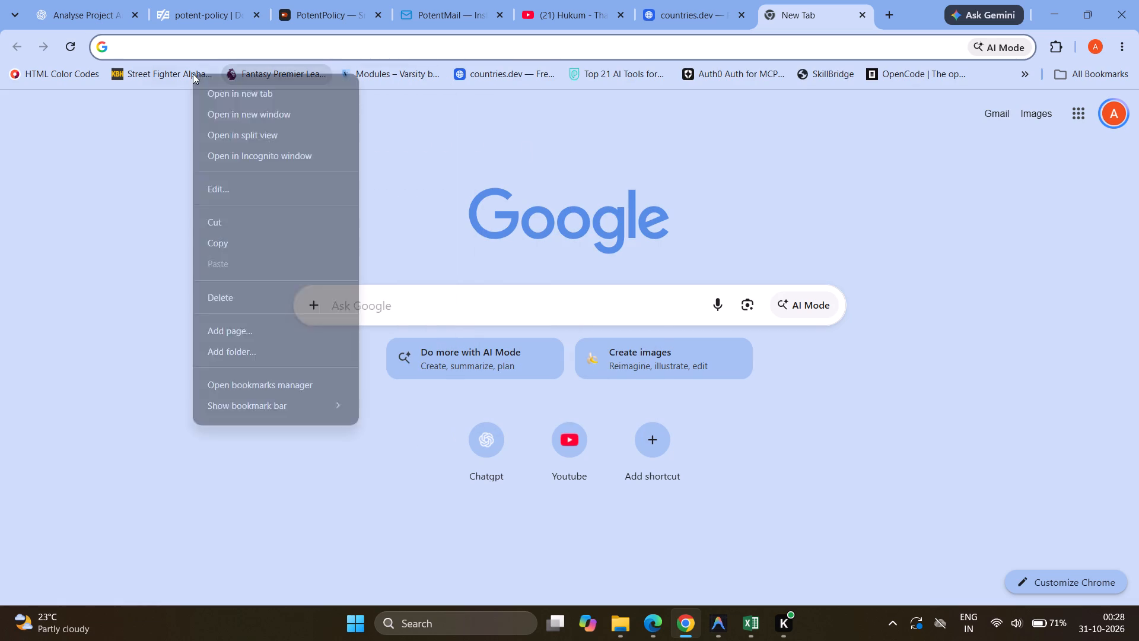
left_click(252, 309)
left_click(250, 296)
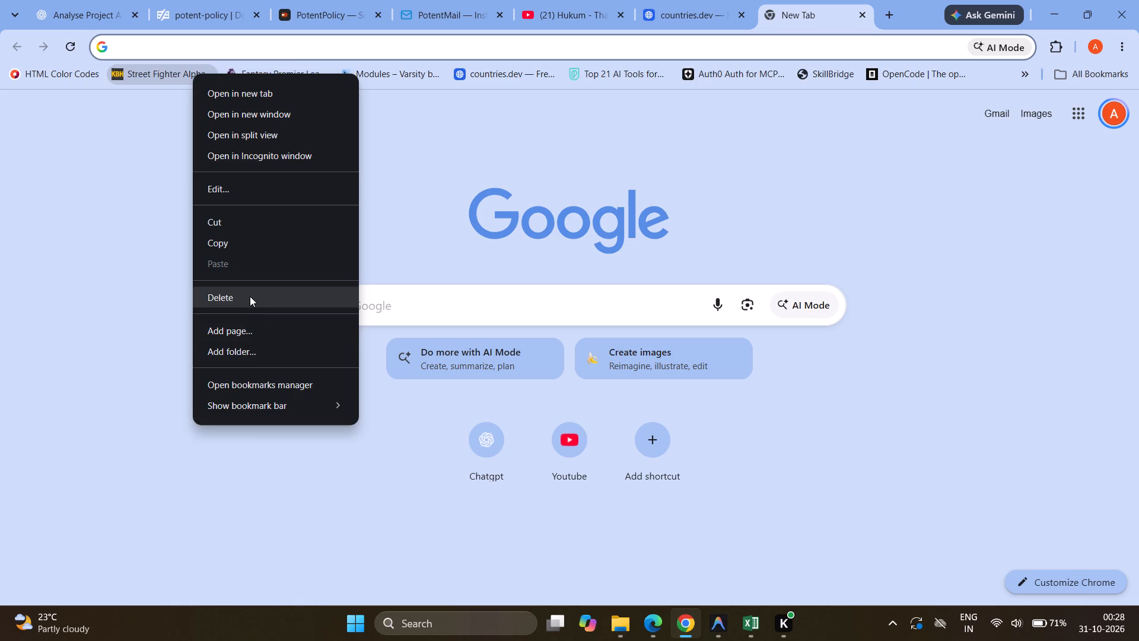
Delete the "Strivers A2Z DSA" and Vercel bookmarks from the bookmarks bar.
right_click(899, 81)
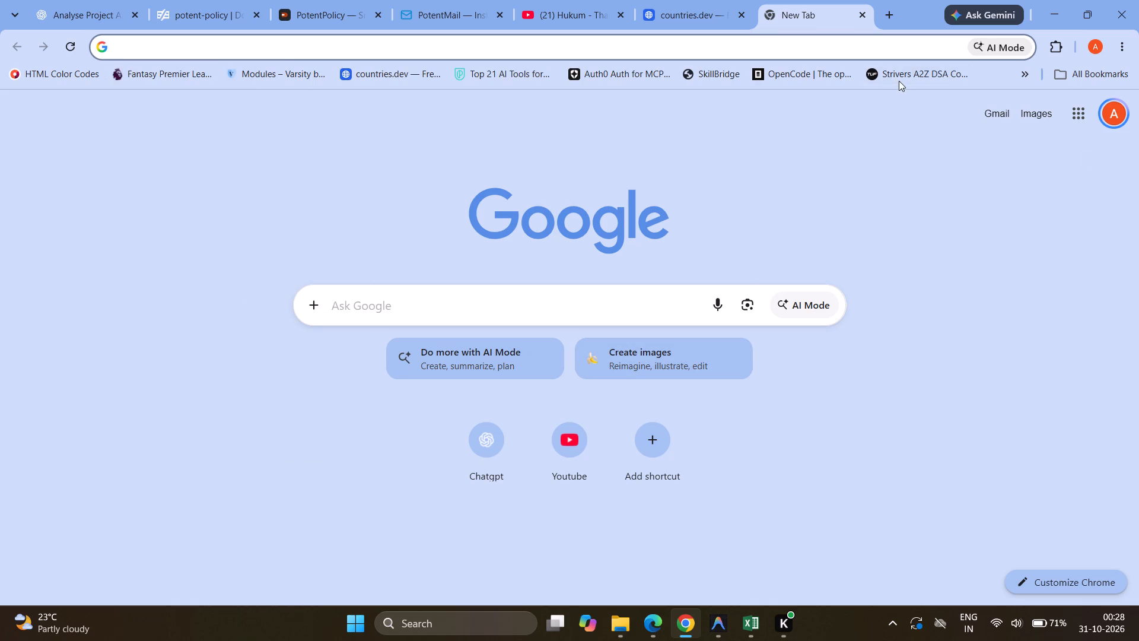
left_click(935, 312)
right_click(887, 77)
left_click(938, 306)
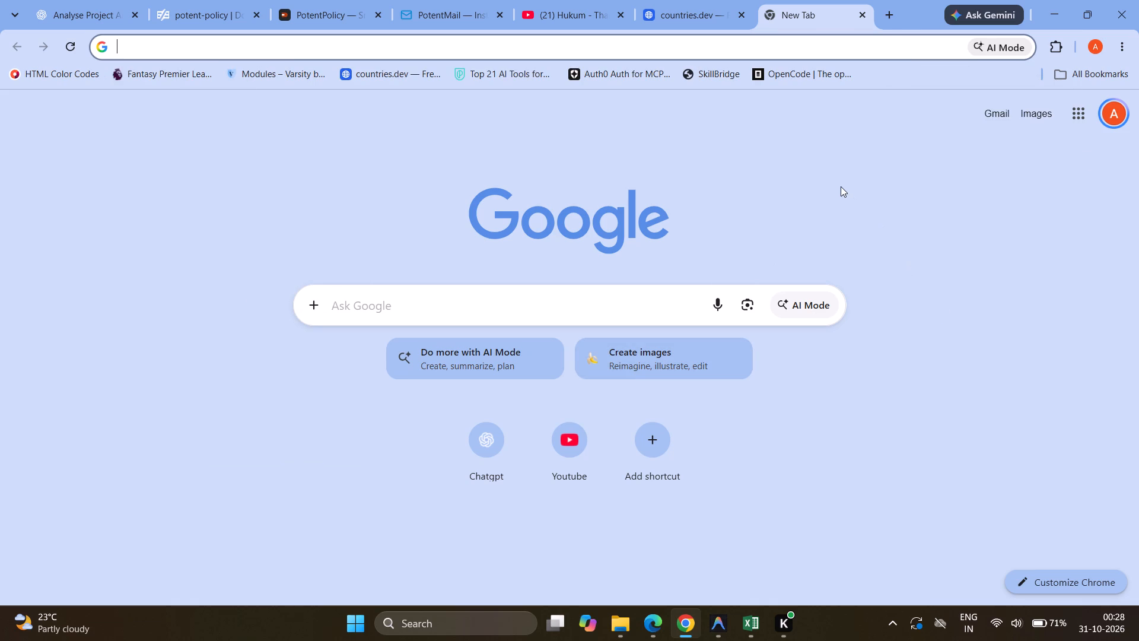
Delete the "Auth0 Auth for MCP" and OpenCode bookmarks from the bookmarks bar.
right_click(651, 80)
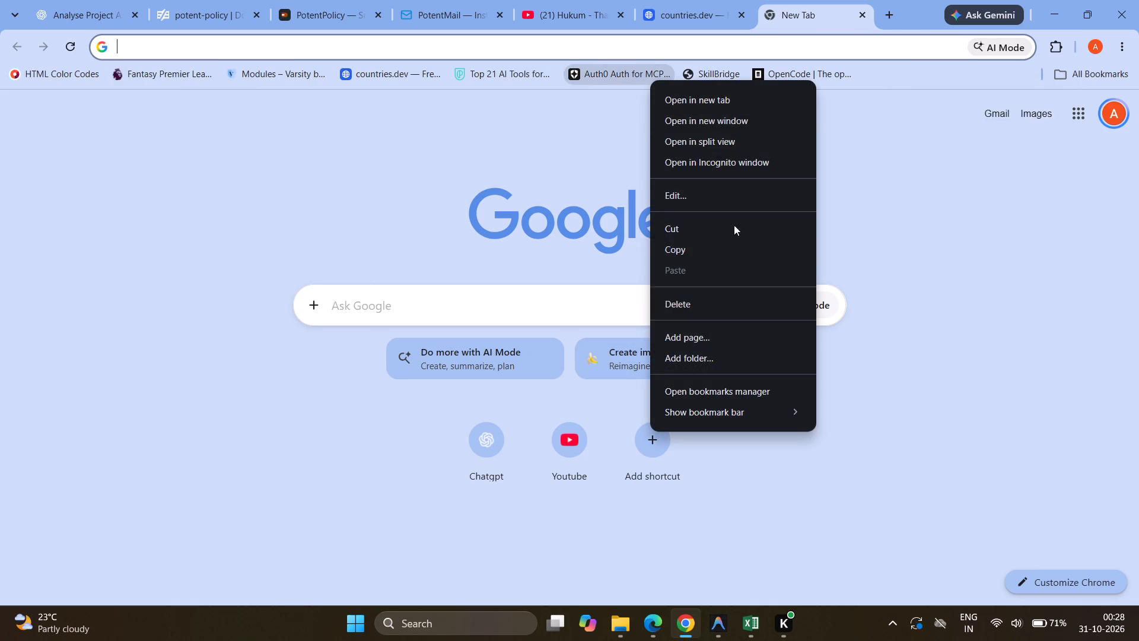
left_click(694, 303)
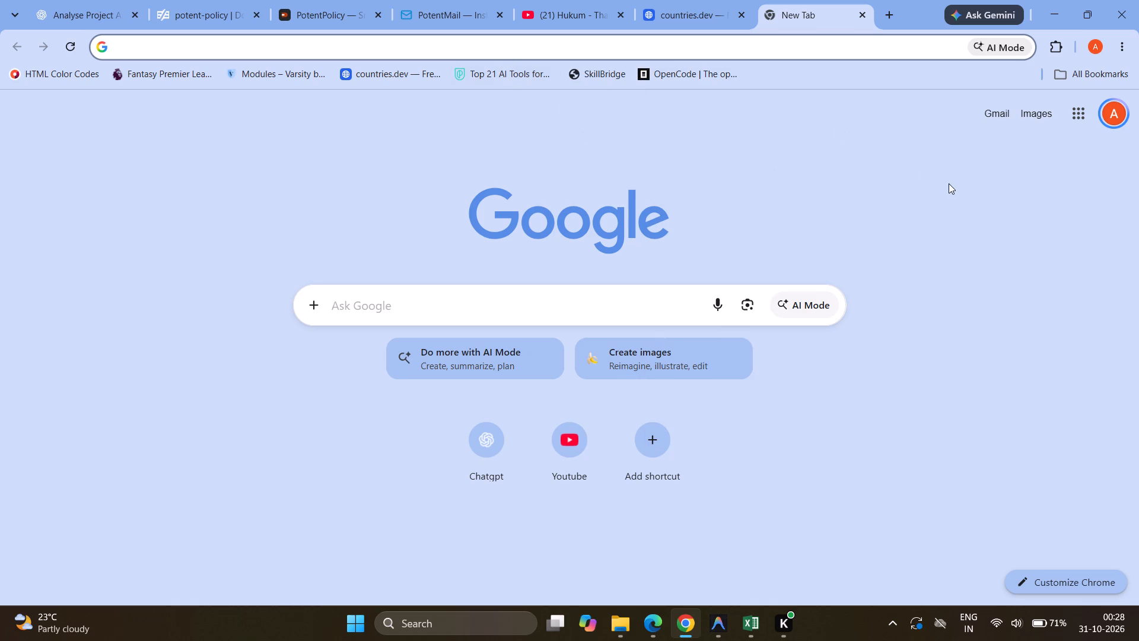
left_click(949, 183)
right_click(700, 69)
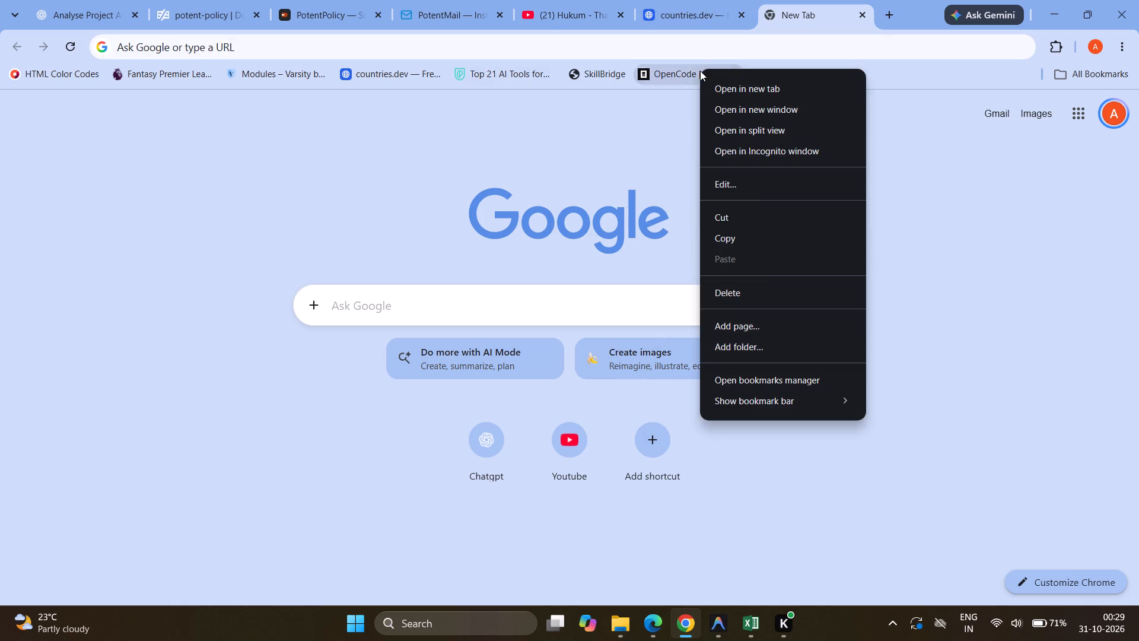
left_click(752, 292)
On the YouTube tab, open the recommended "INDIA'S GOT LATENT S2 EP8 Reaction" video and pause playback.
left_click(669, 0)
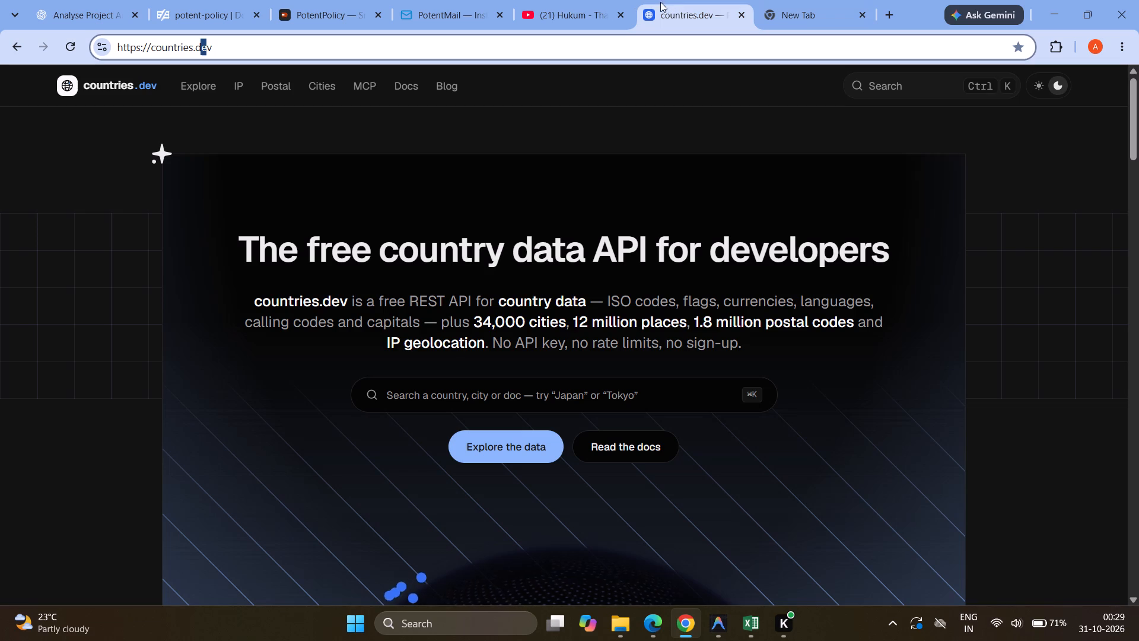
left_click(578, 7)
scroll(897, 359, "up", 3)
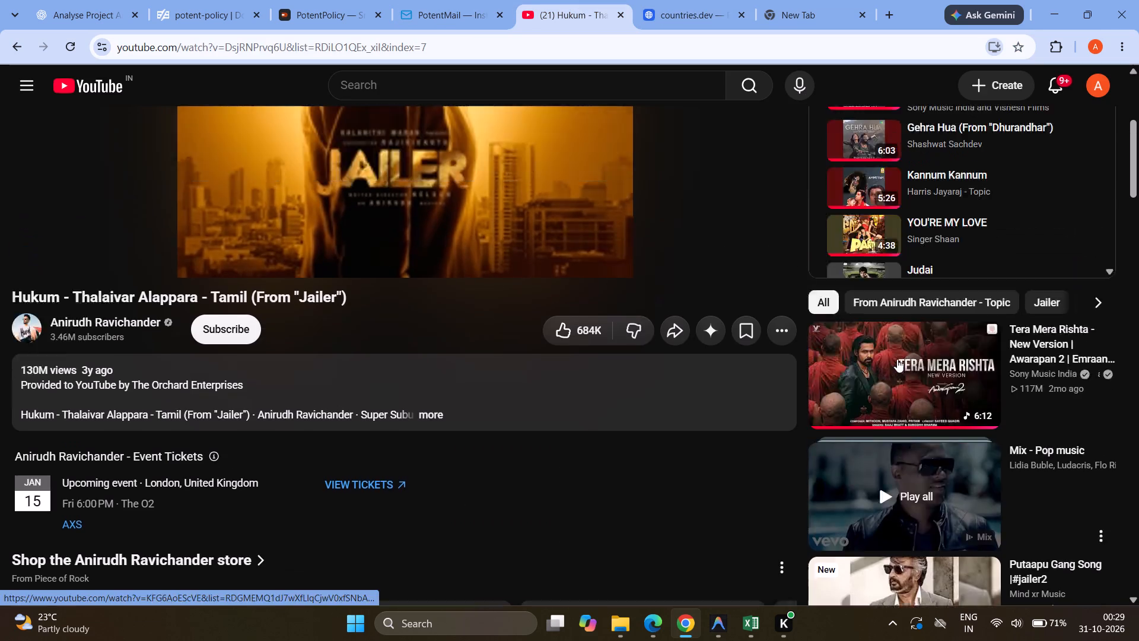
scroll(892, 346, "up", 3)
scroll(884, 216, "up", 3)
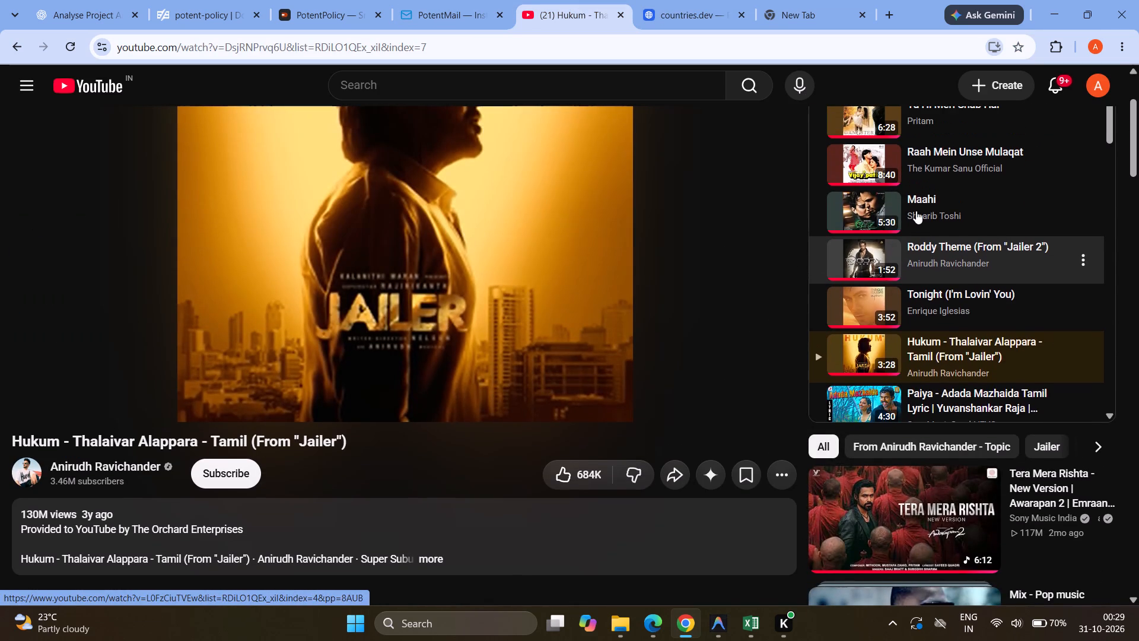
scroll(916, 211, "up", 2)
scroll(913, 207, "down", 3)
scroll(844, 286, "down", 4)
scroll(603, 429, "down", 3)
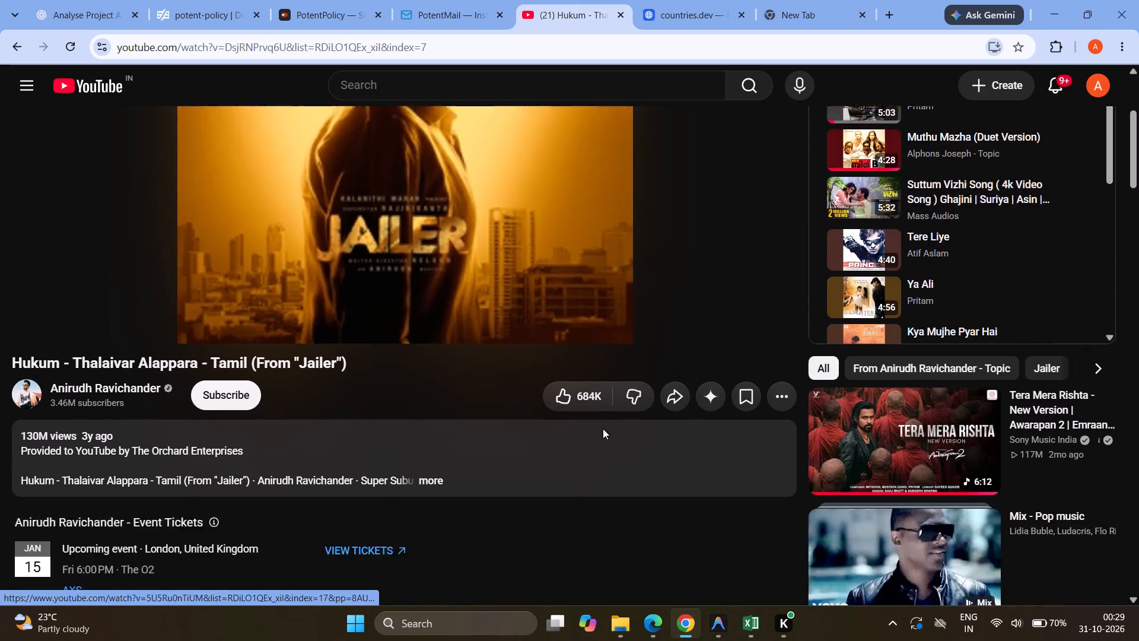
scroll(603, 429, "down", 3)
scroll(921, 424, "down", 3)
scroll(1091, 448, "down", 3)
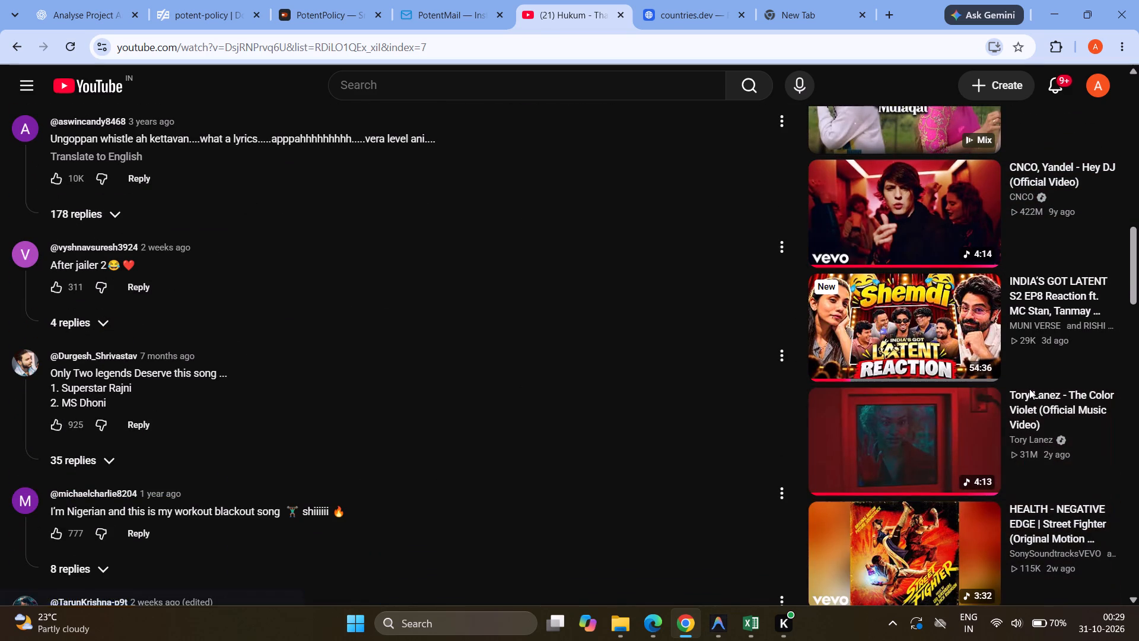
left_click(1032, 306)
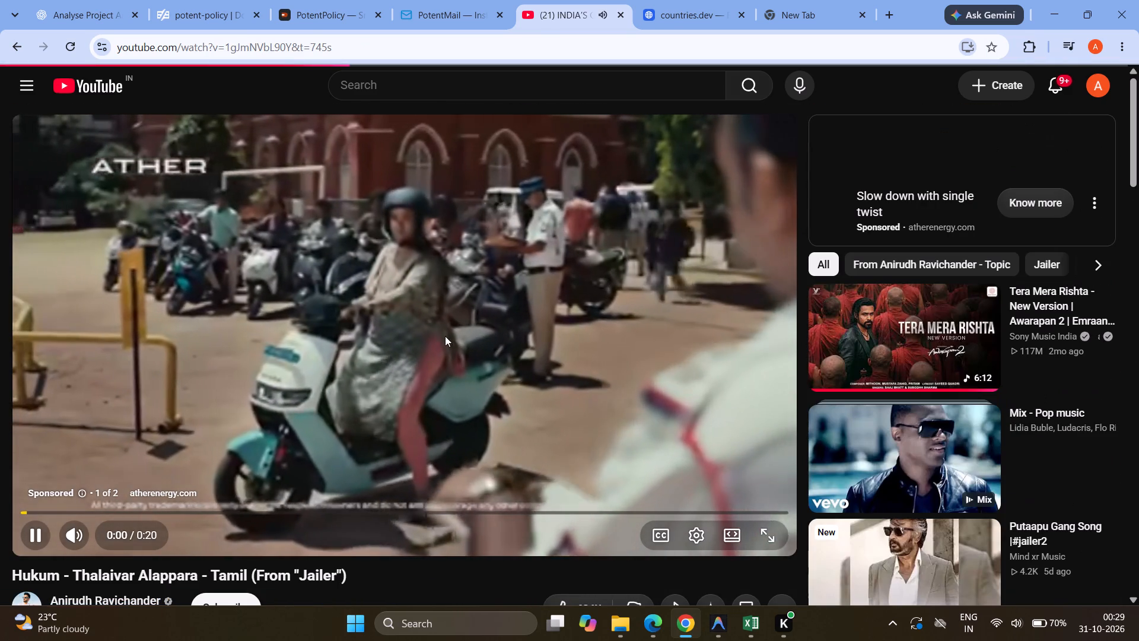
left_click(446, 334)
left_click(448, 323)
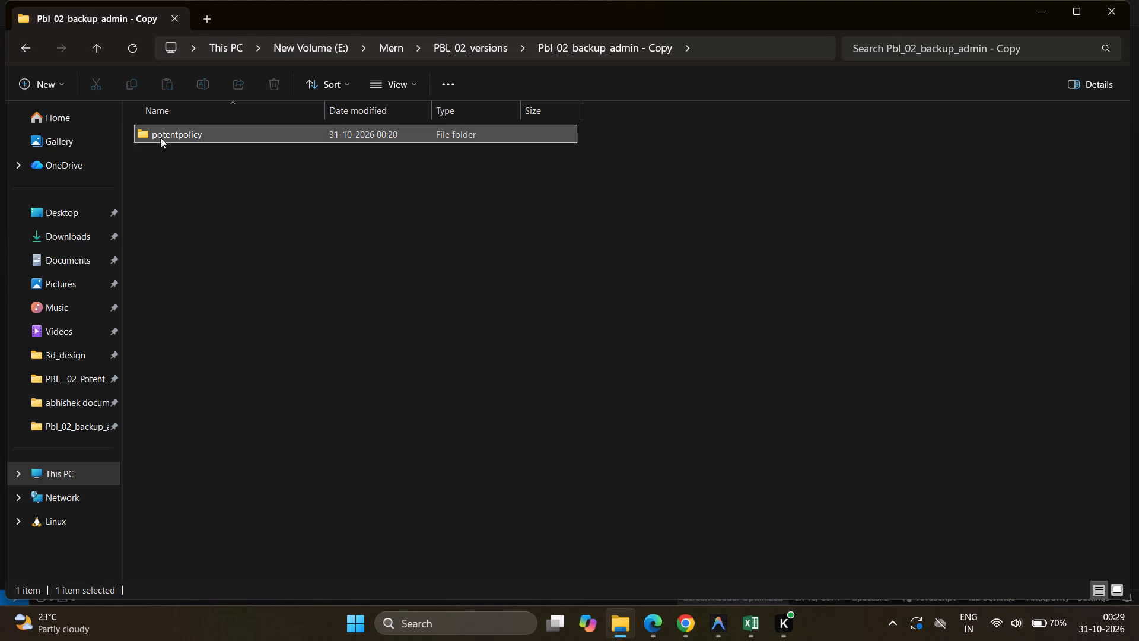
left_click(310, 164)
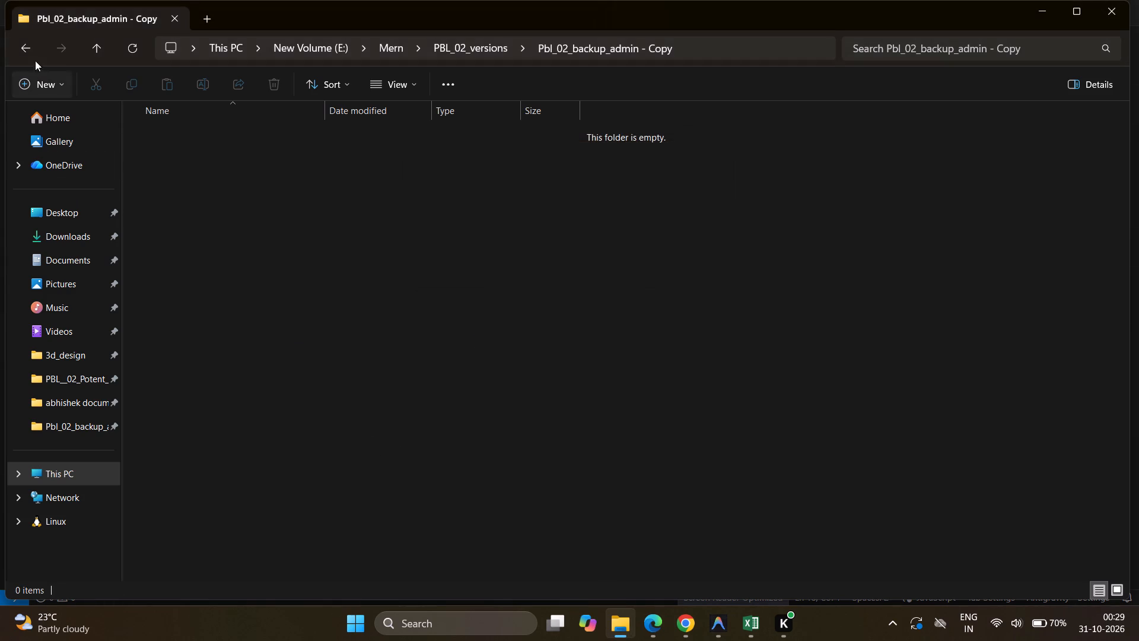
Copy the potentpolicy folder from Mern's PBL__02_Potent_Policy folder into "Pbl_02_backup_admin - Copy" inside PBL_02_versions.
left_click(31, 56)
left_click(31, 56)
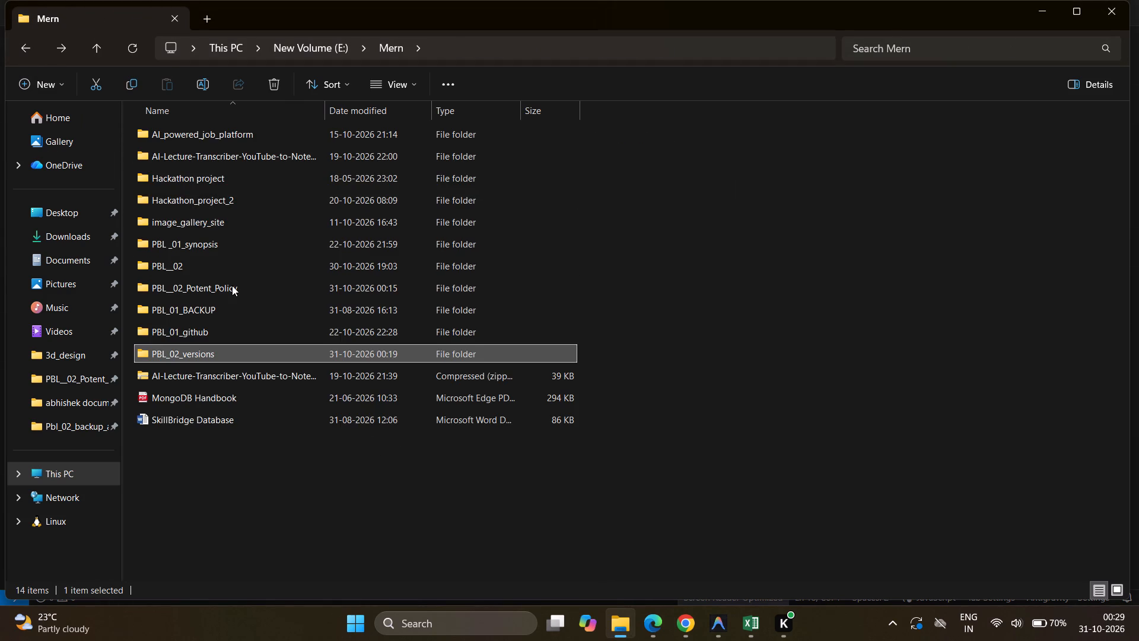
double_click(232, 285)
right_click(201, 156)
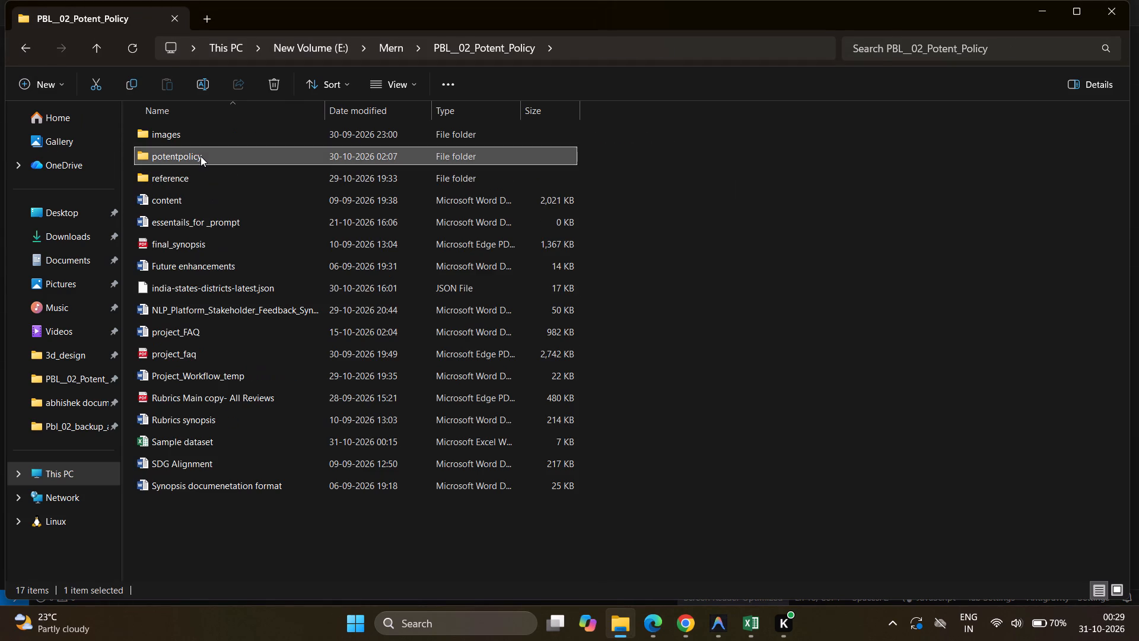
left_click(279, 183)
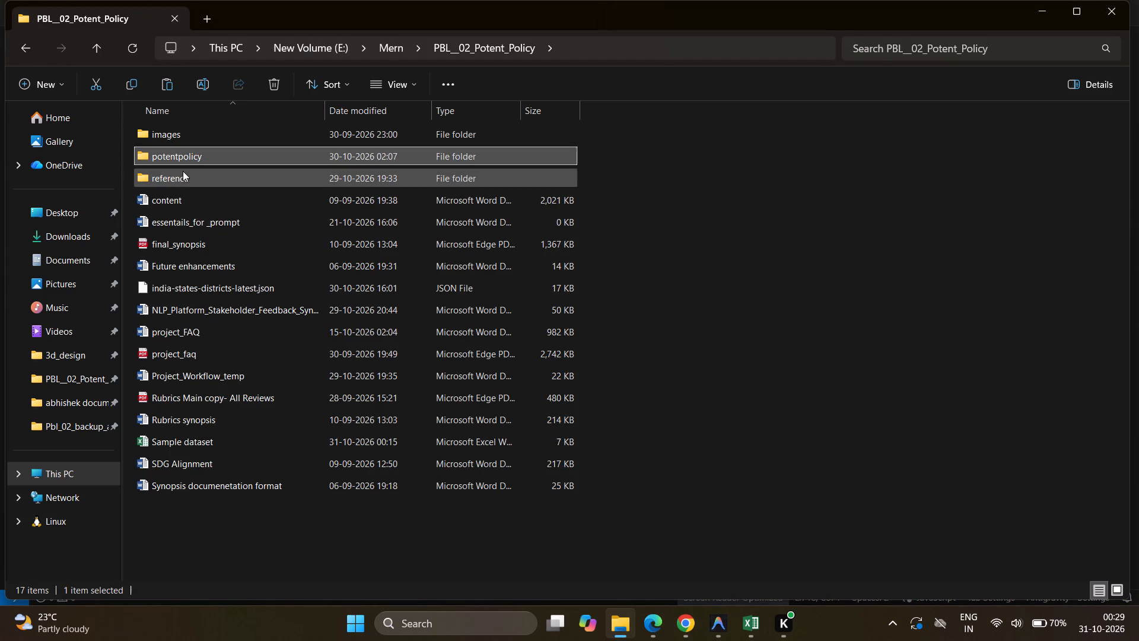
double_click(186, 177)
left_click(23, 56)
left_click(23, 56)
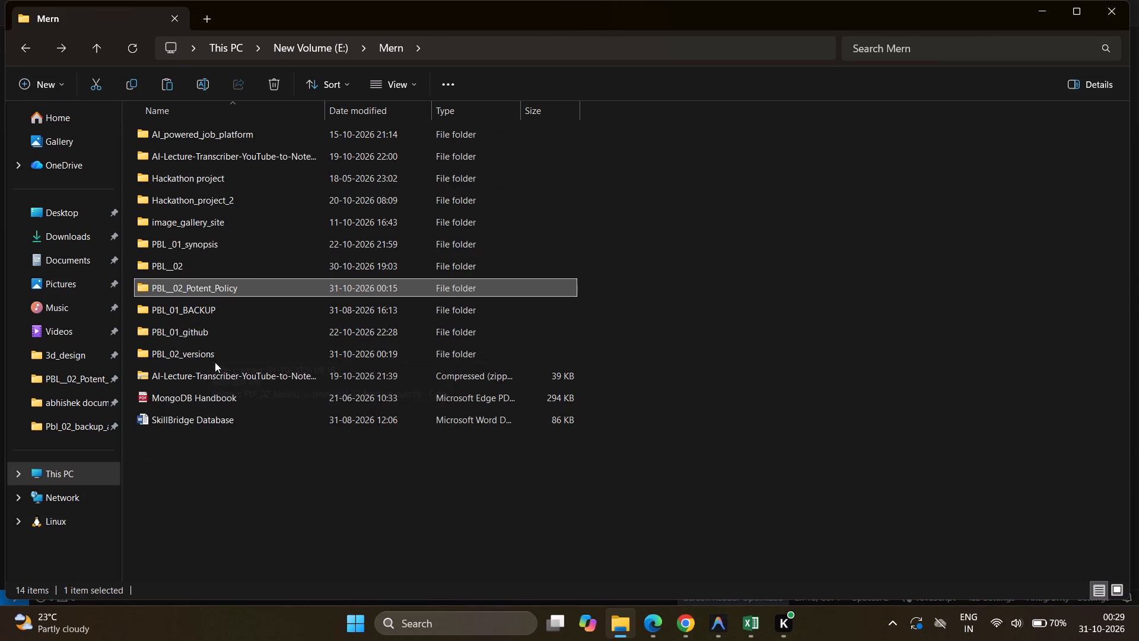
double_click(212, 353)
left_click(241, 150)
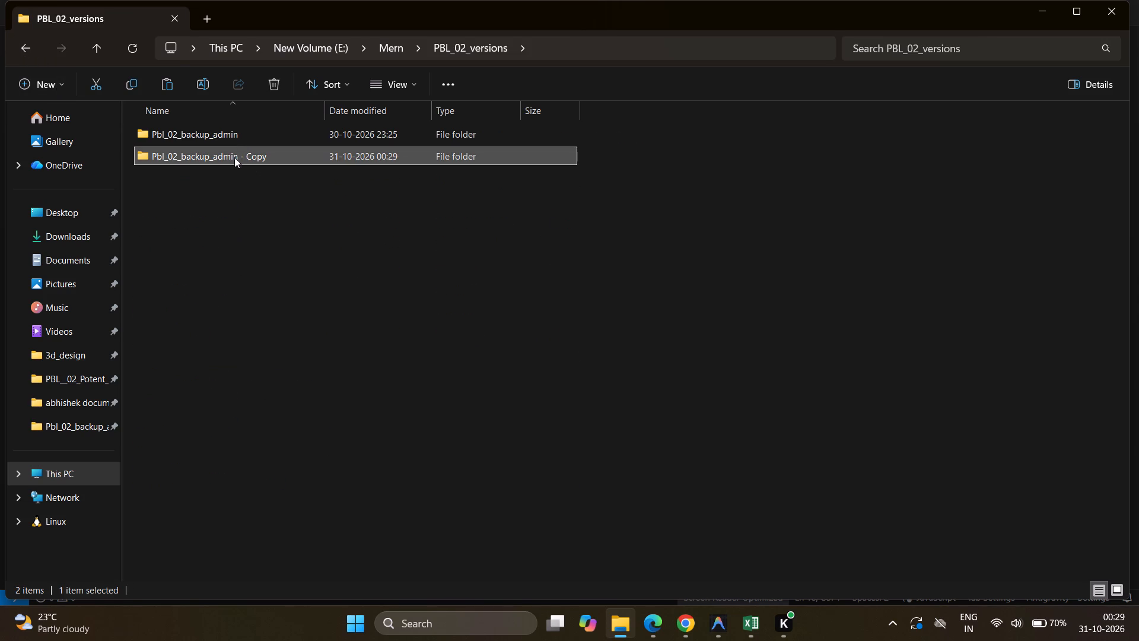
double_click(234, 157)
key("ctrl+v")
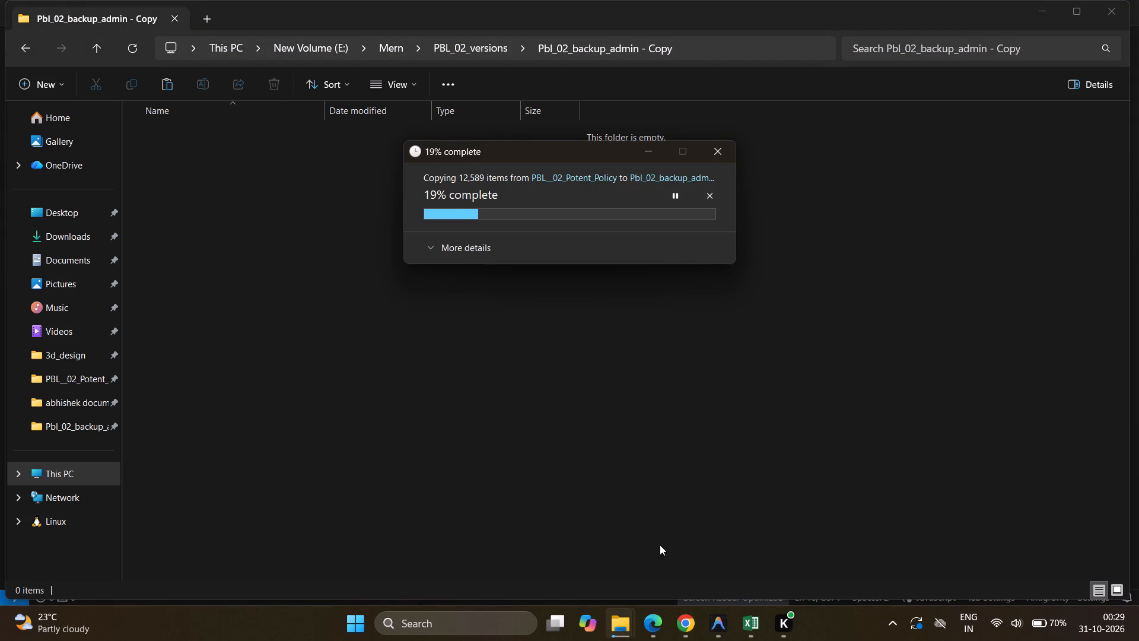
Switch to Chrome with the YouTube video tab open.
left_click(696, 615)
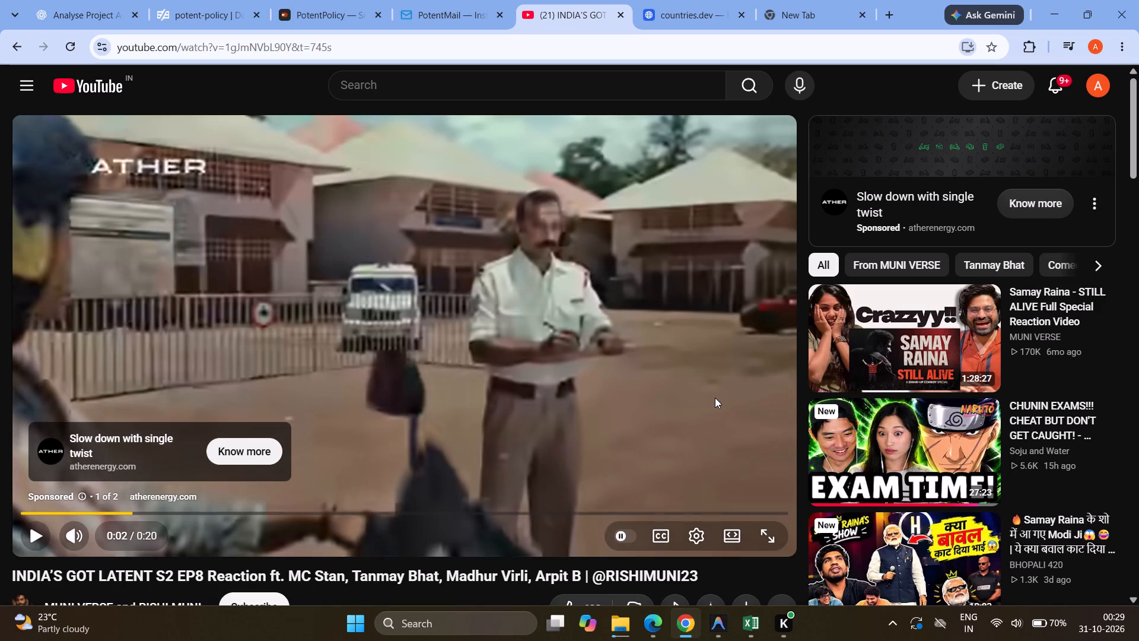
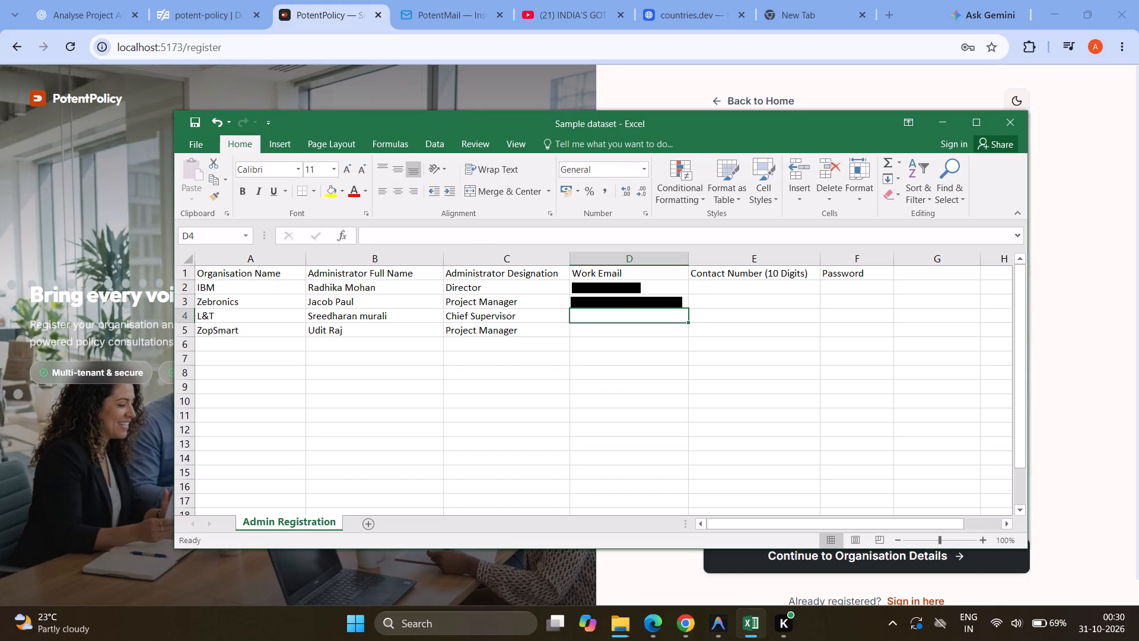
Switch to Chrome and close the countries.dev tab.
left_click(757, 0)
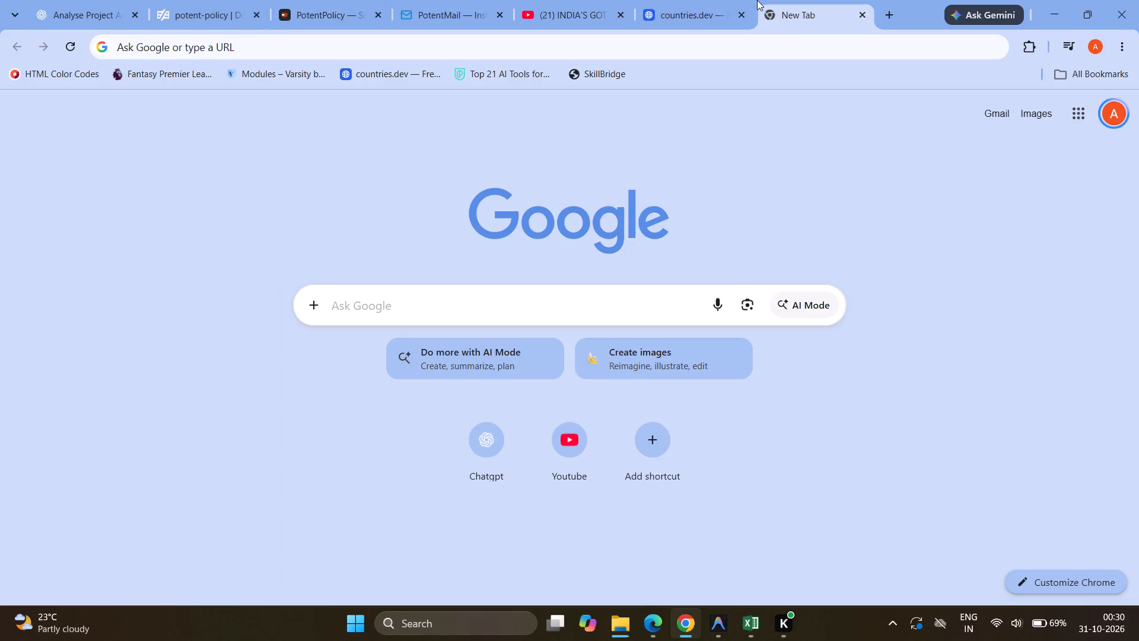
left_click(704, 9)
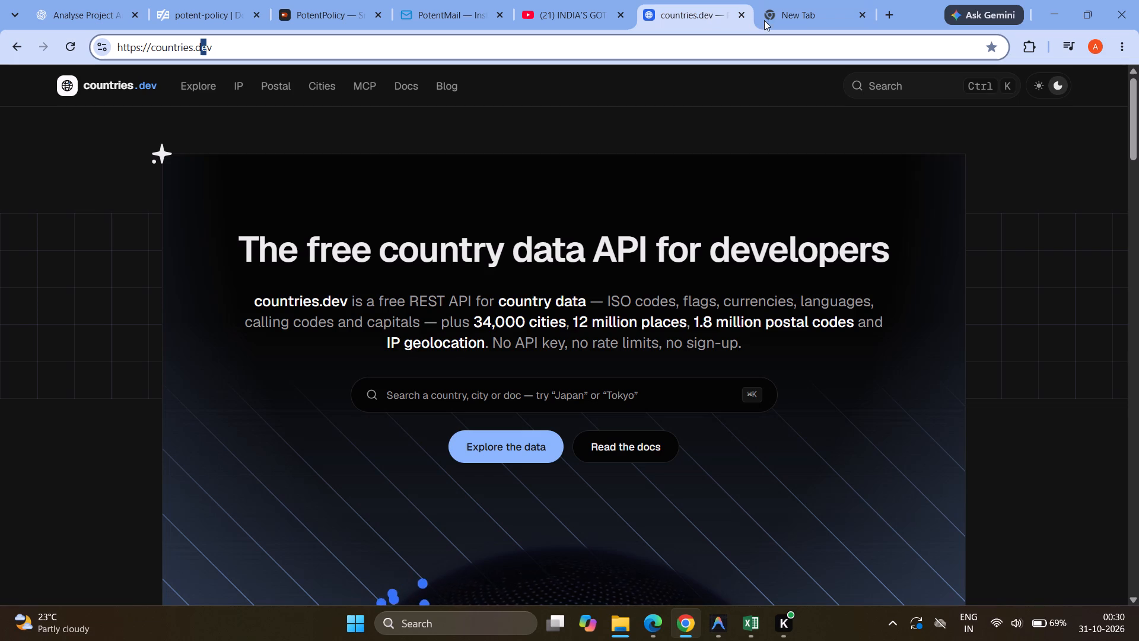
left_click(738, 14)
Look through the comments and suggested videos on the INDIA'S GOT LATENT S2 EP8 reaction video's YouTube page.
left_click(572, 7)
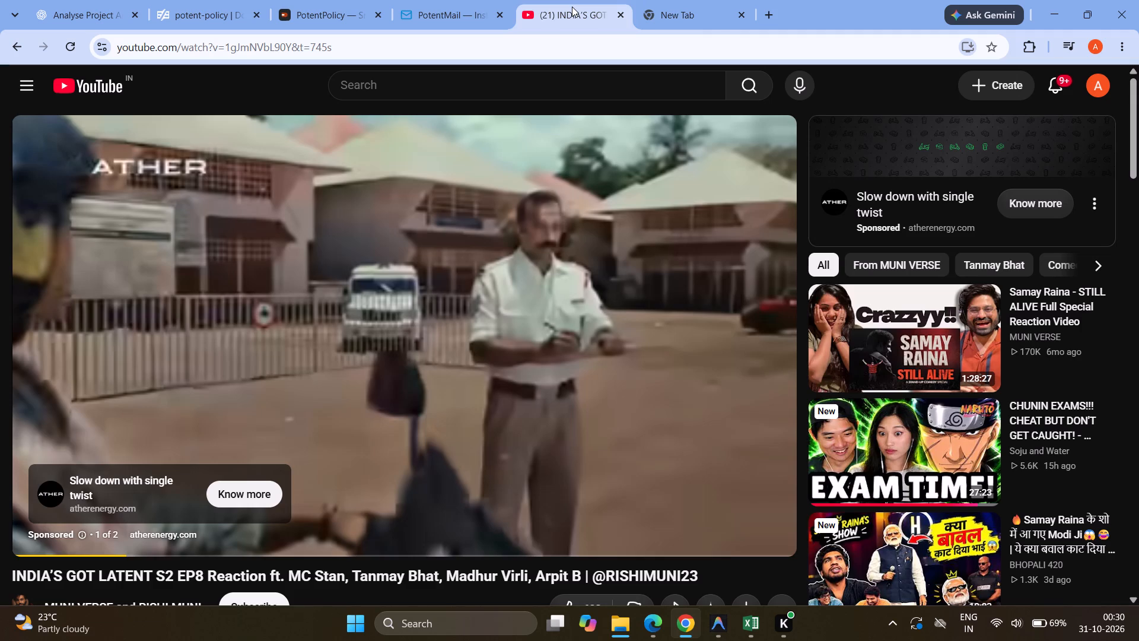
scroll(789, 424, "down", 4)
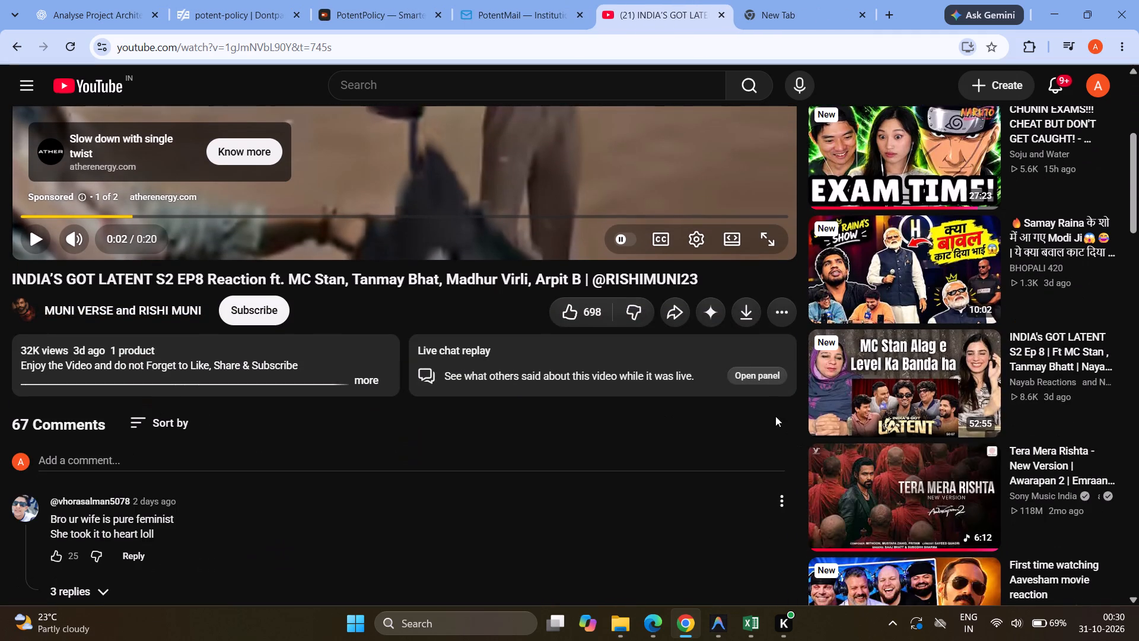
scroll(774, 403, "down", 3)
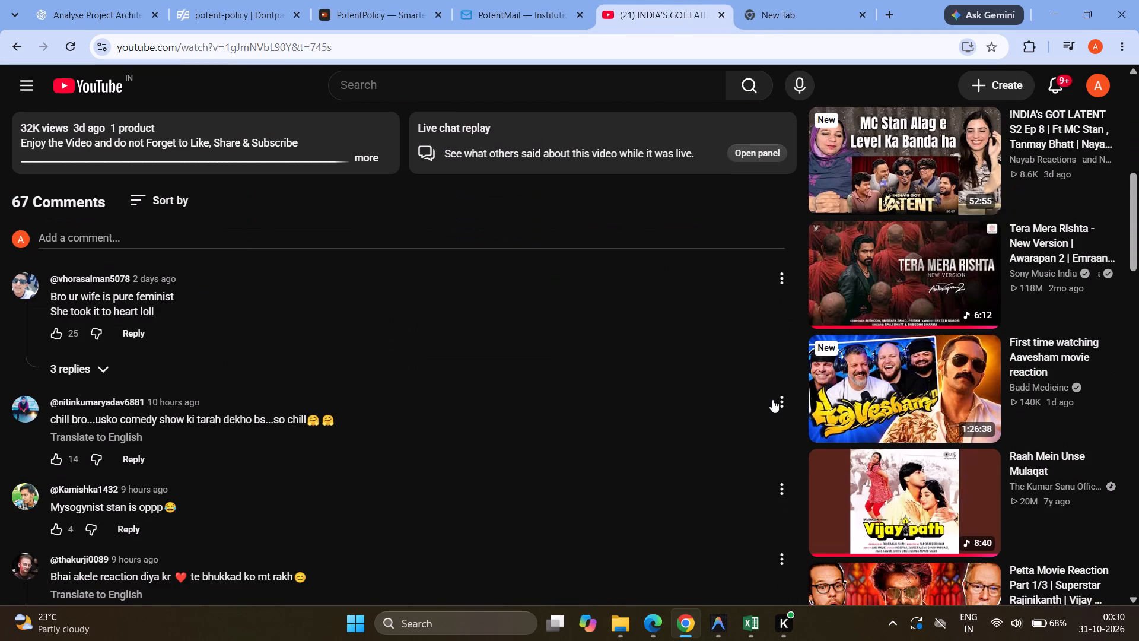
scroll(771, 398, "down", 7)
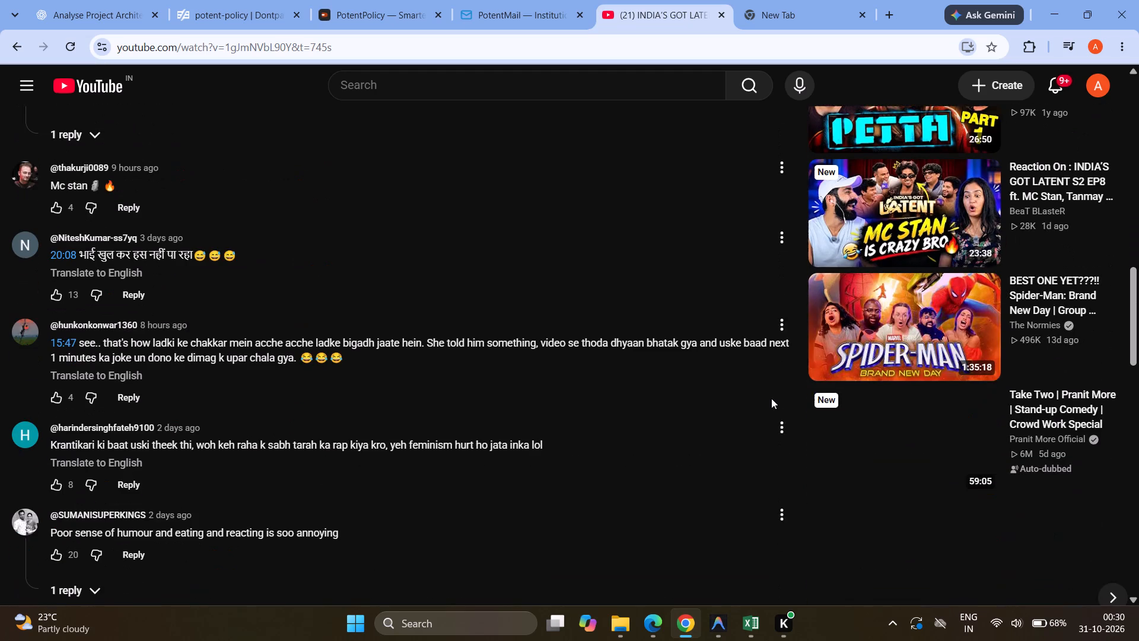
scroll(771, 398, "up", 6)
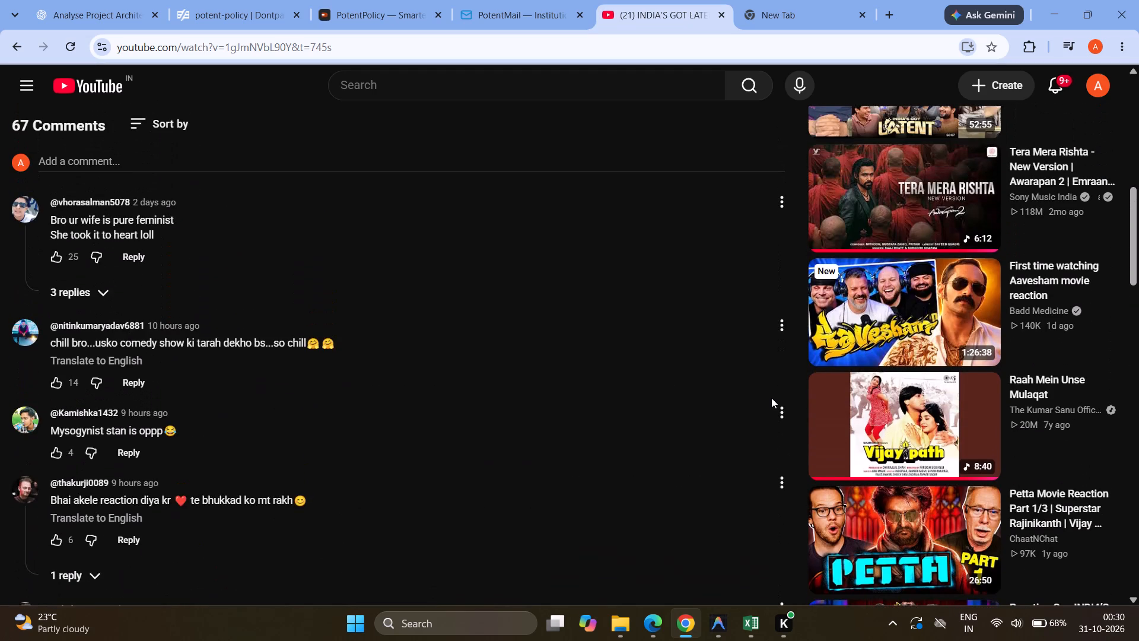
scroll(771, 398, "up", 5)
scroll(844, 437, "up", 4)
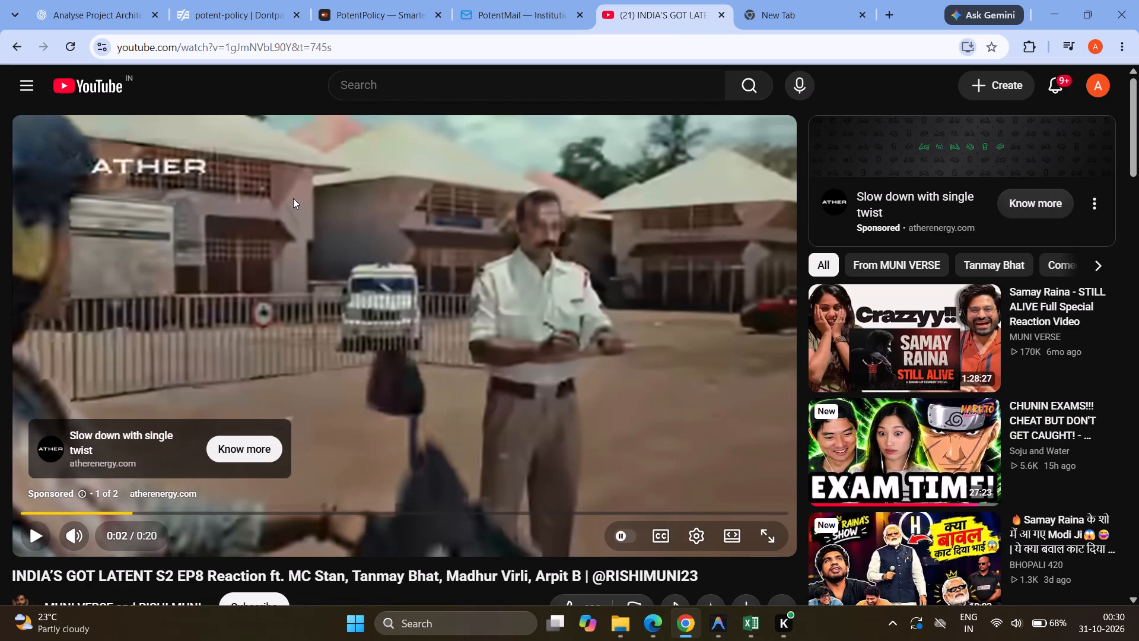
Go to the YouTube home feed and open The Reacting Bros' Roddy Theme Jailer 2 reaction video.
left_click(94, 96)
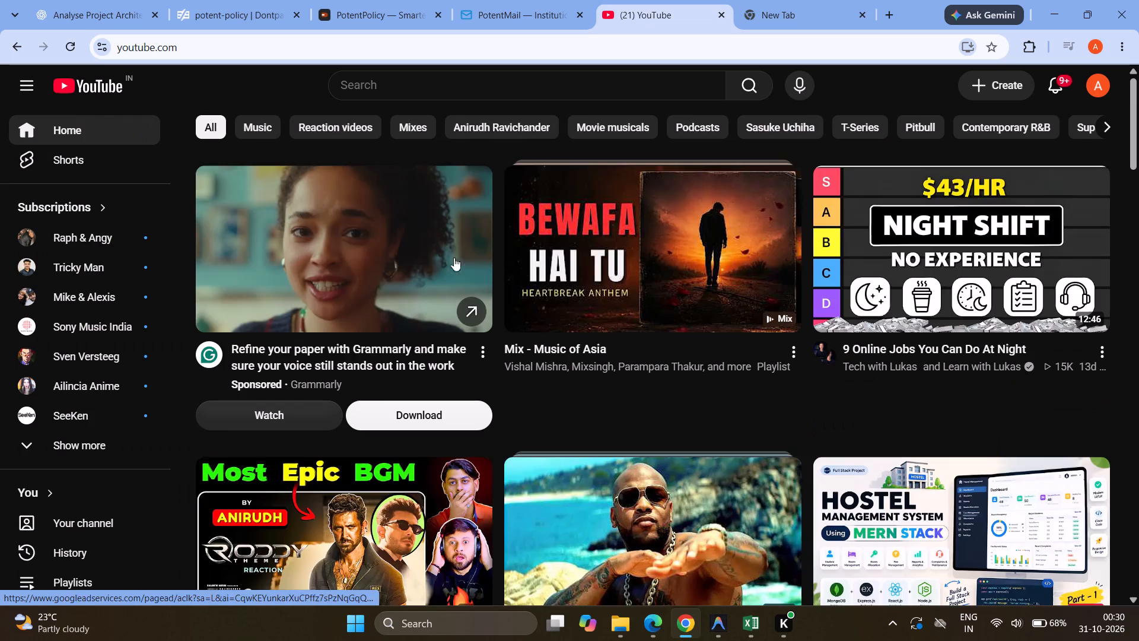
scroll(548, 251, "down", 5)
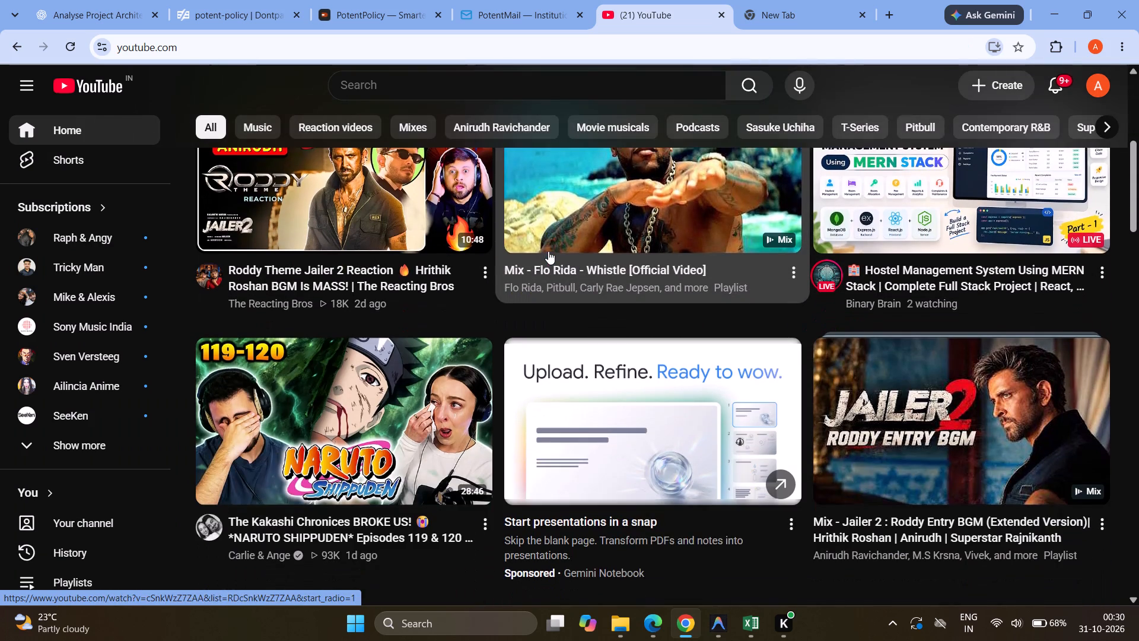
scroll(548, 251, "up", 1)
left_click(422, 235)
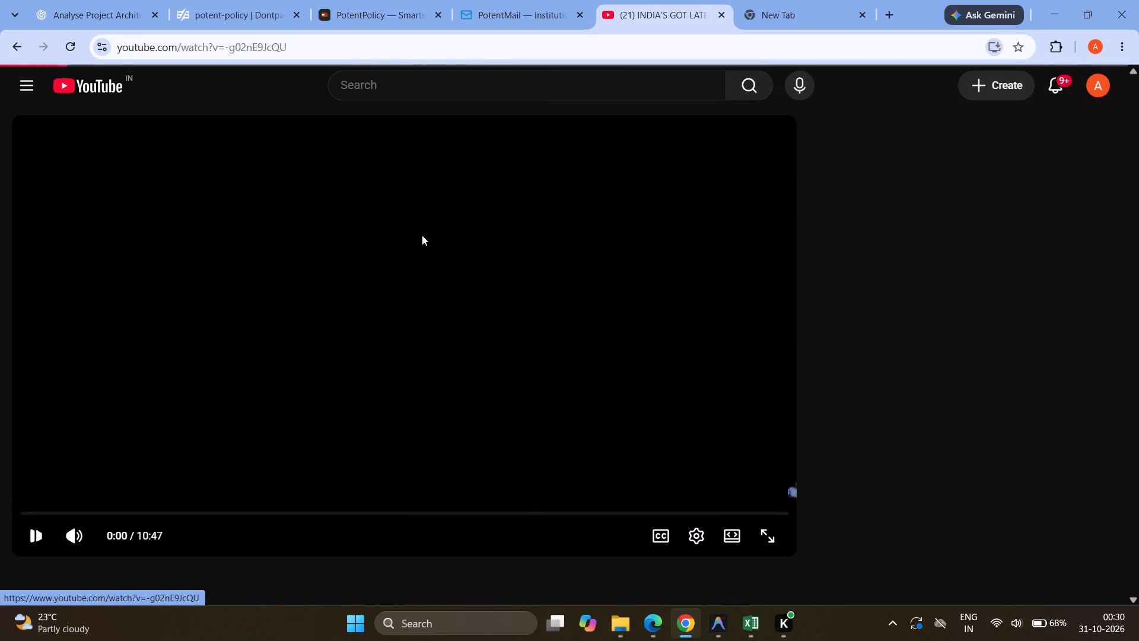
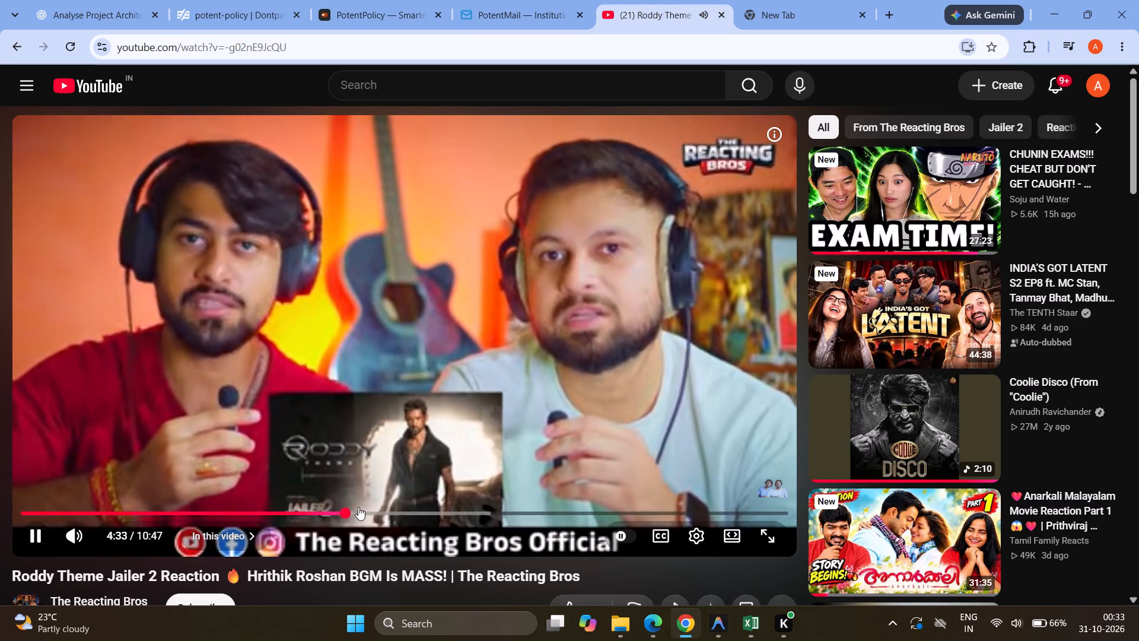
Skip ahead in the Roddy Theme Jailer 2 reaction video to about 4:52.
left_click(360, 521)
left_click(367, 510)
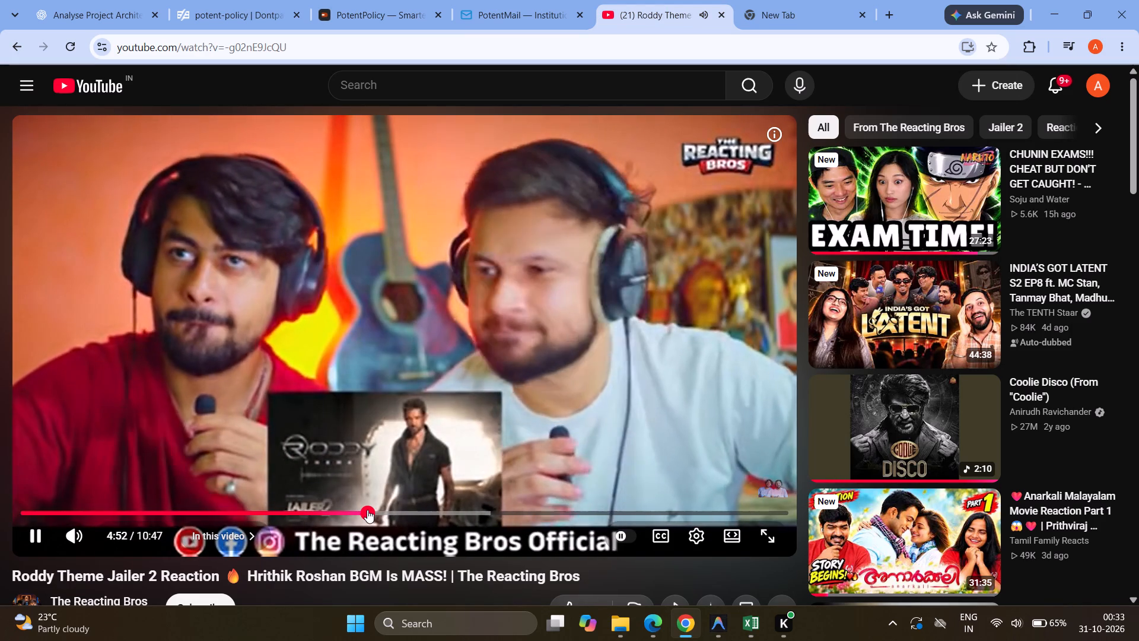
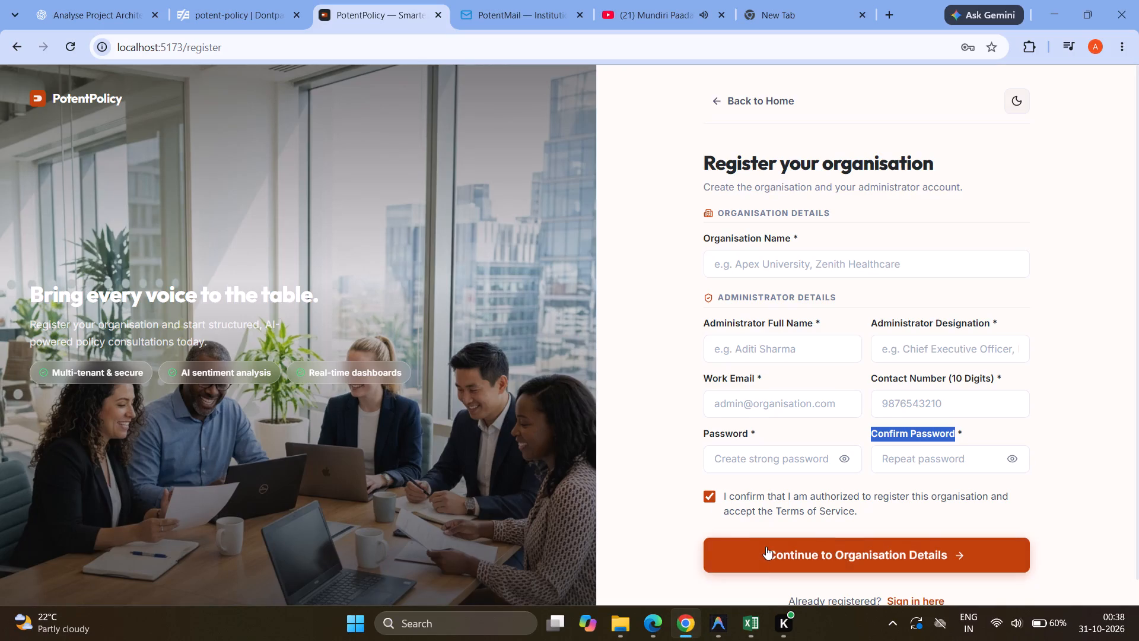
Copy the organisation name IBM from the Sample dataset workbook's Admin Registration sheet into the registration form's Organisation Name field.
left_click(749, 633)
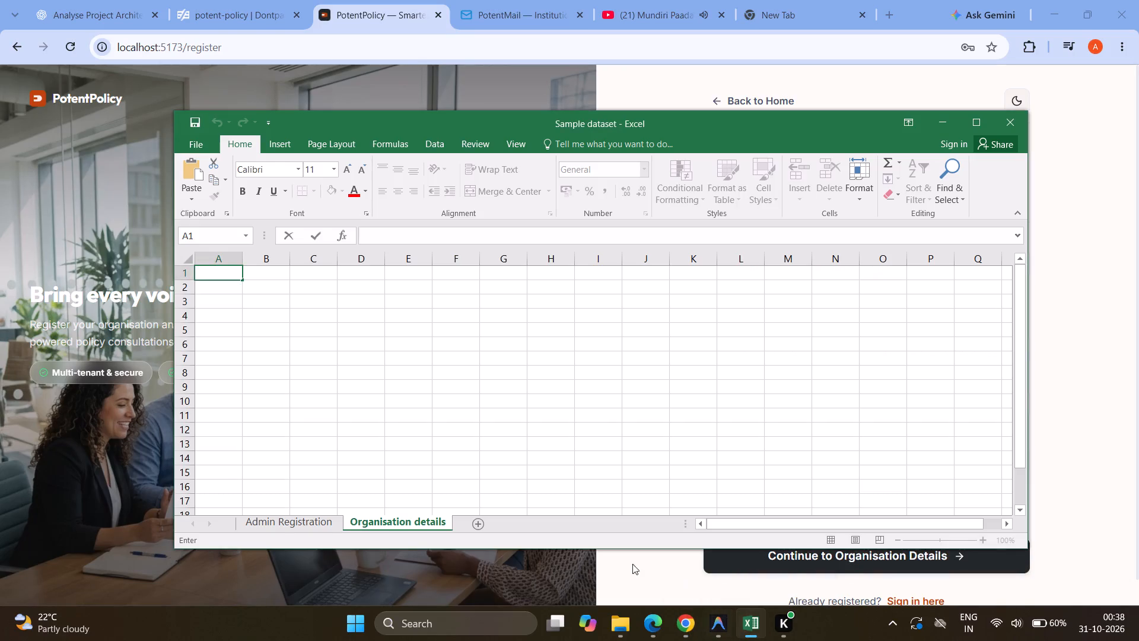
left_click(272, 523)
left_click(227, 292)
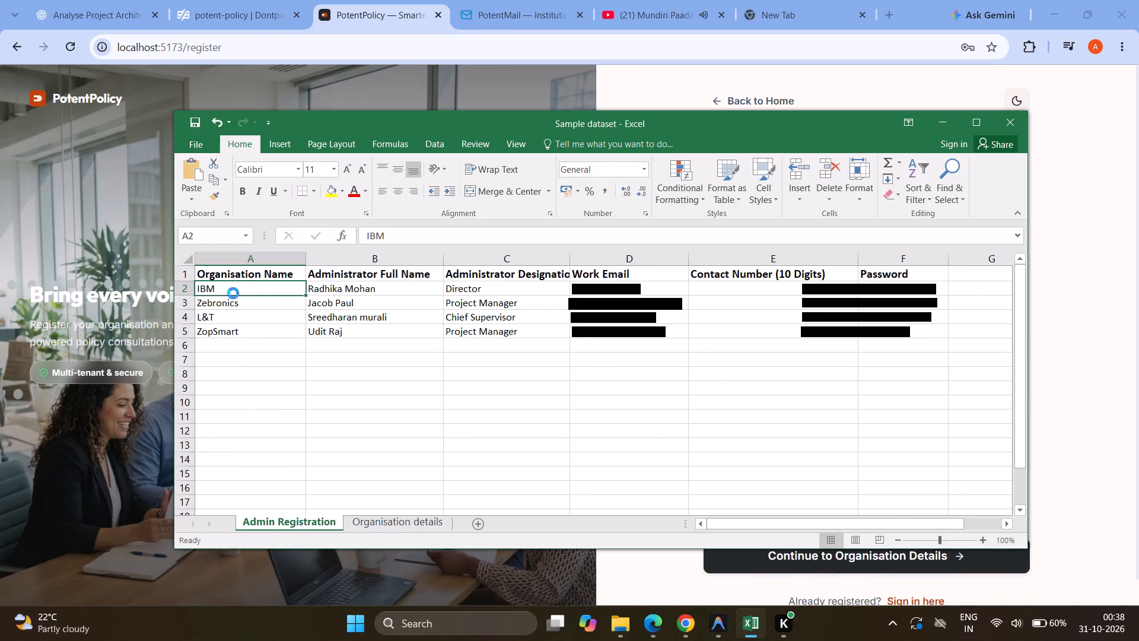
key("ctrl+c")
left_click(946, 128)
left_click(796, 263)
key("ctrl+v")
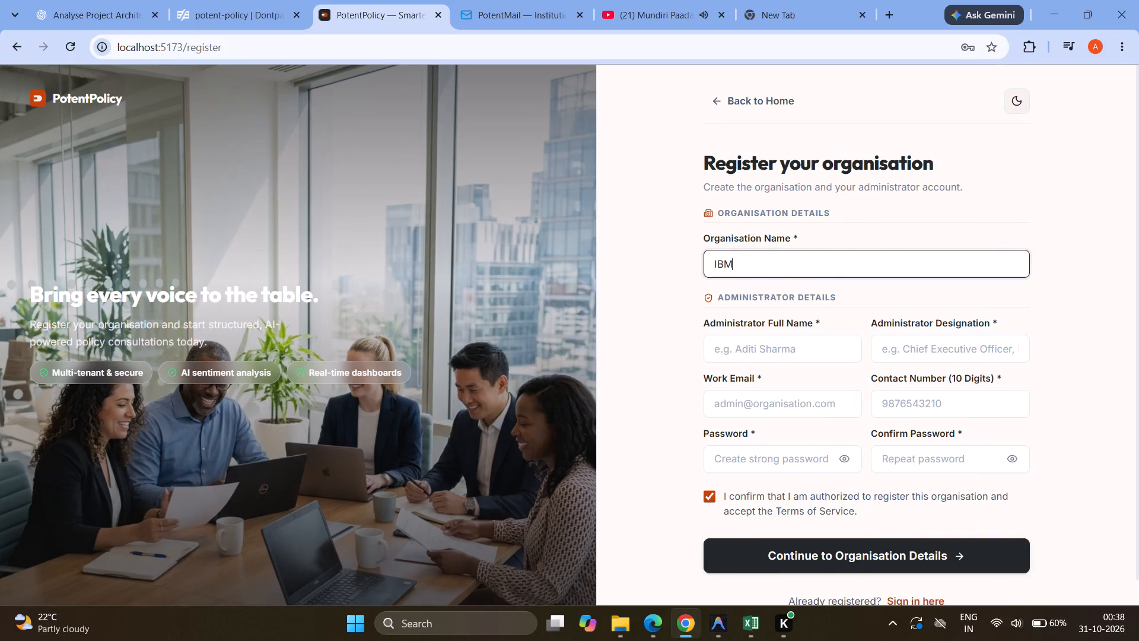
Copy the IBM administrator's name from the Admin Registration sheet into the form's Administrator Full Name field.
left_click(747, 630)
left_click(339, 288)
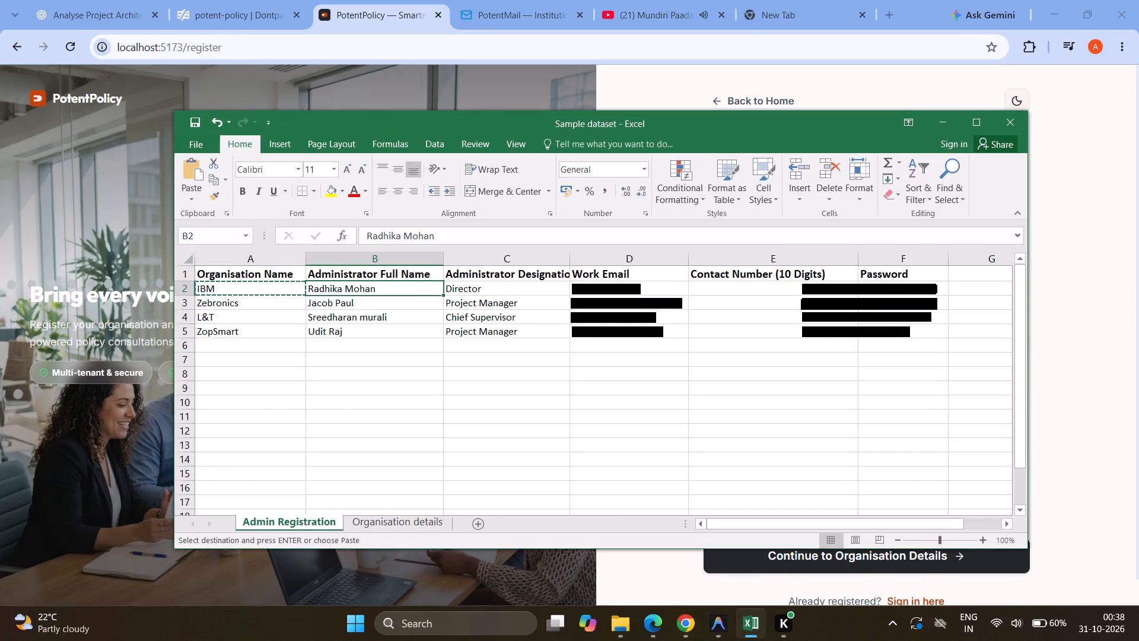
key("ctrl+c")
left_click(948, 123)
left_click(777, 344)
key("ctrl+v")
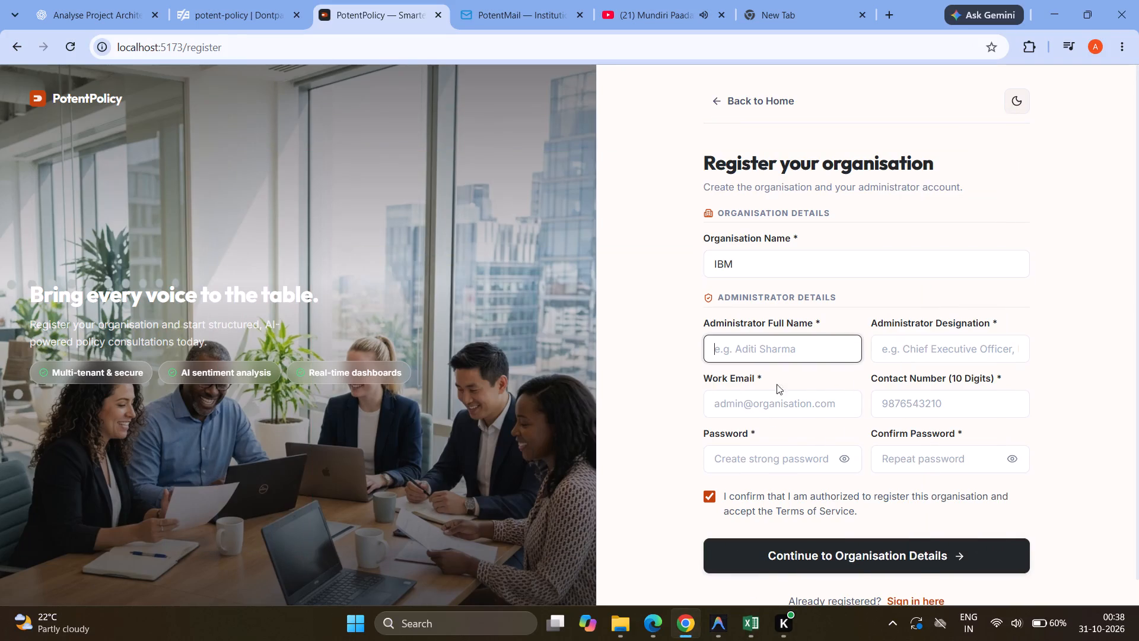
Copy the designation Director from the IBM row of the Excel sheet into the form's Administrator Designation field.
left_click(744, 620)
left_click(503, 288)
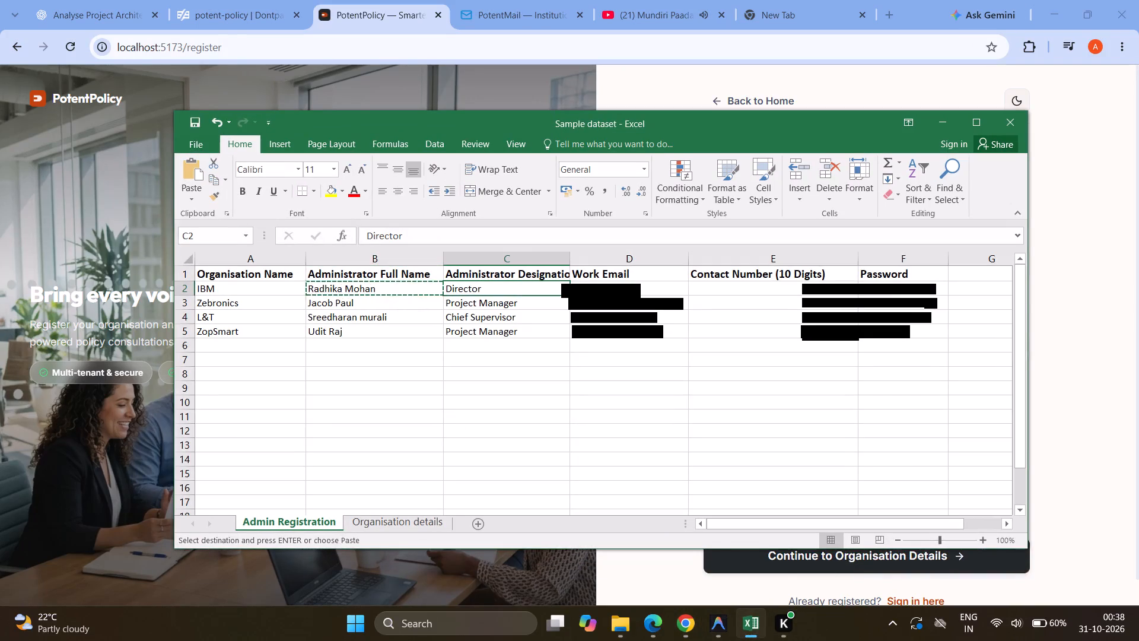
key("ctrl+c")
left_click(943, 120)
left_click(938, 344)
key("ctrl+v")
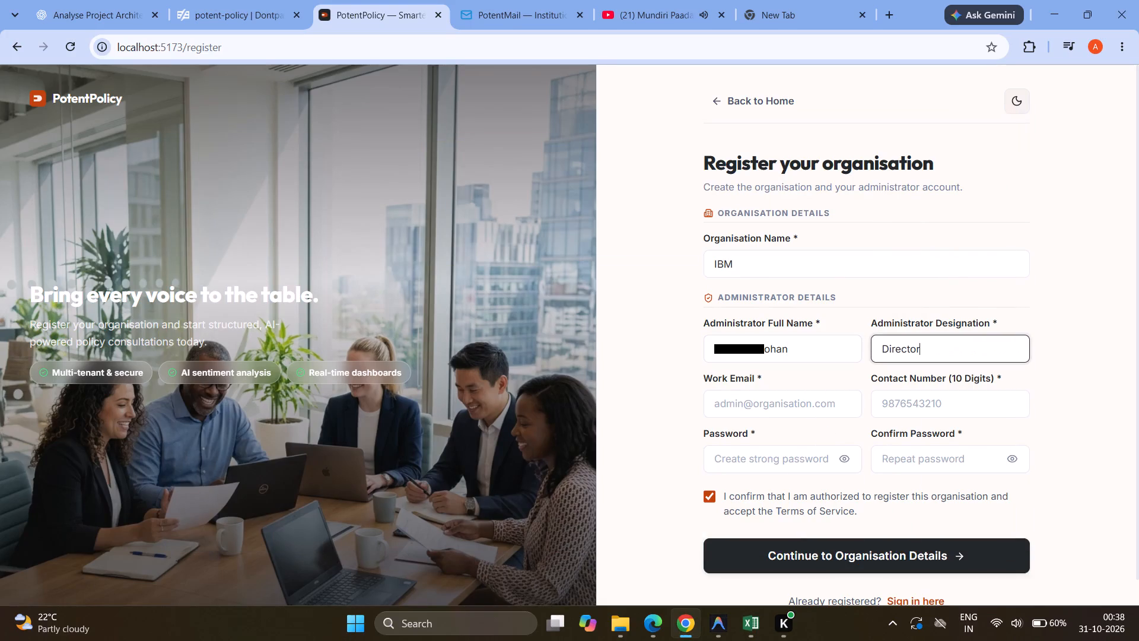
Activate the Work Email field in the form's administrator details.
left_click(763, 419)
left_click(762, 405)
Compare the workbook's Organisation details sheet with the Step 1 organisation form, checking the Industry / Sector choices.
left_click(750, 619)
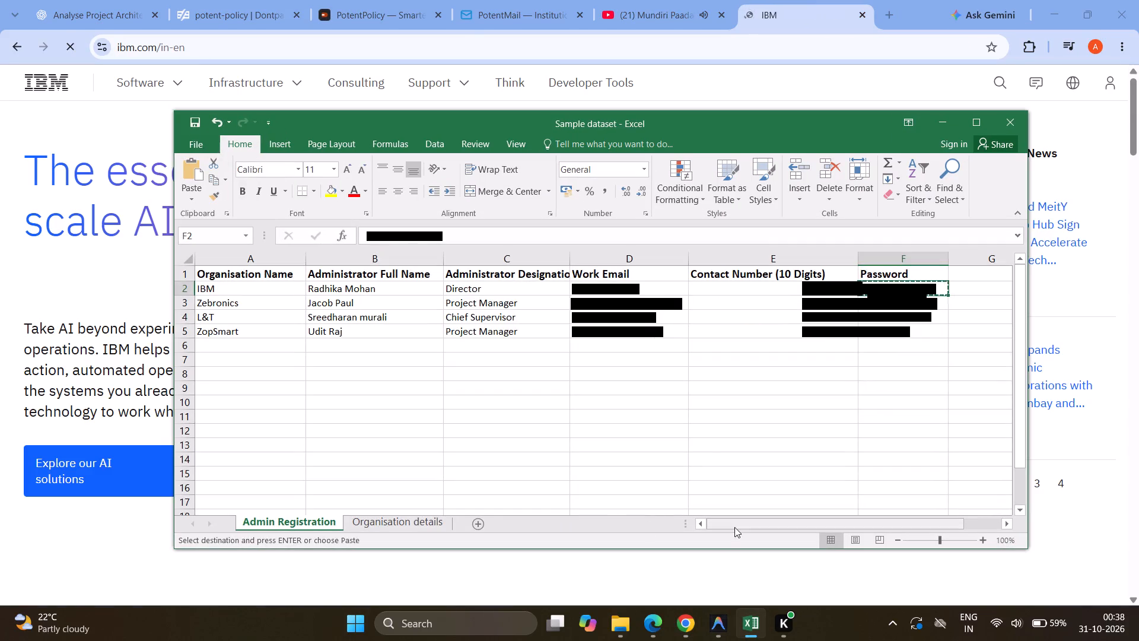
left_click(414, 525)
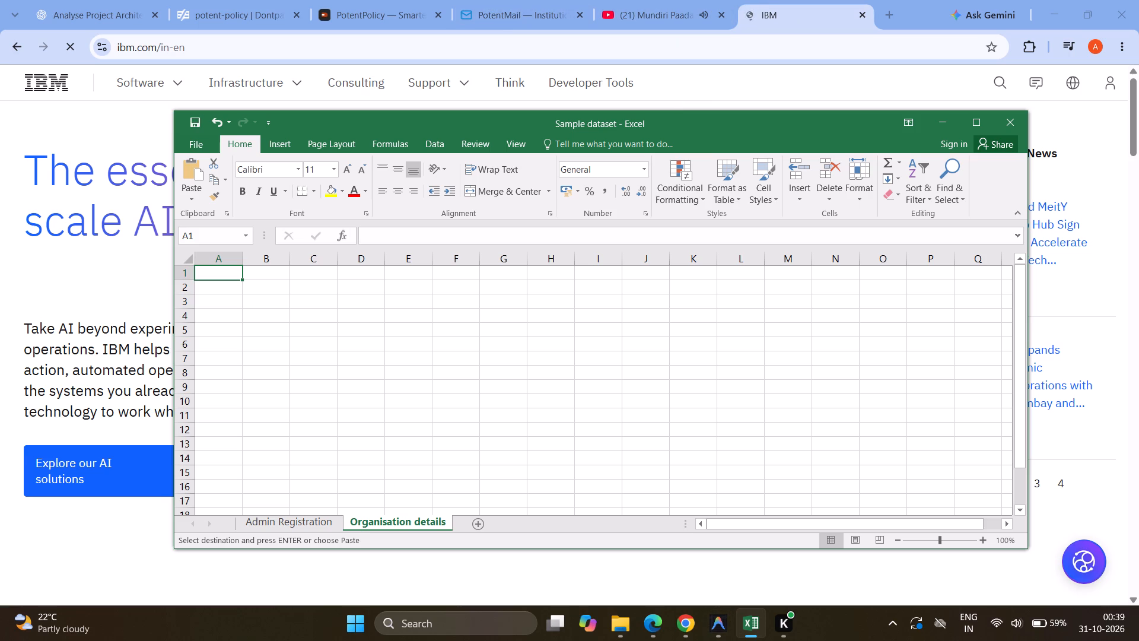
left_click(421, 0)
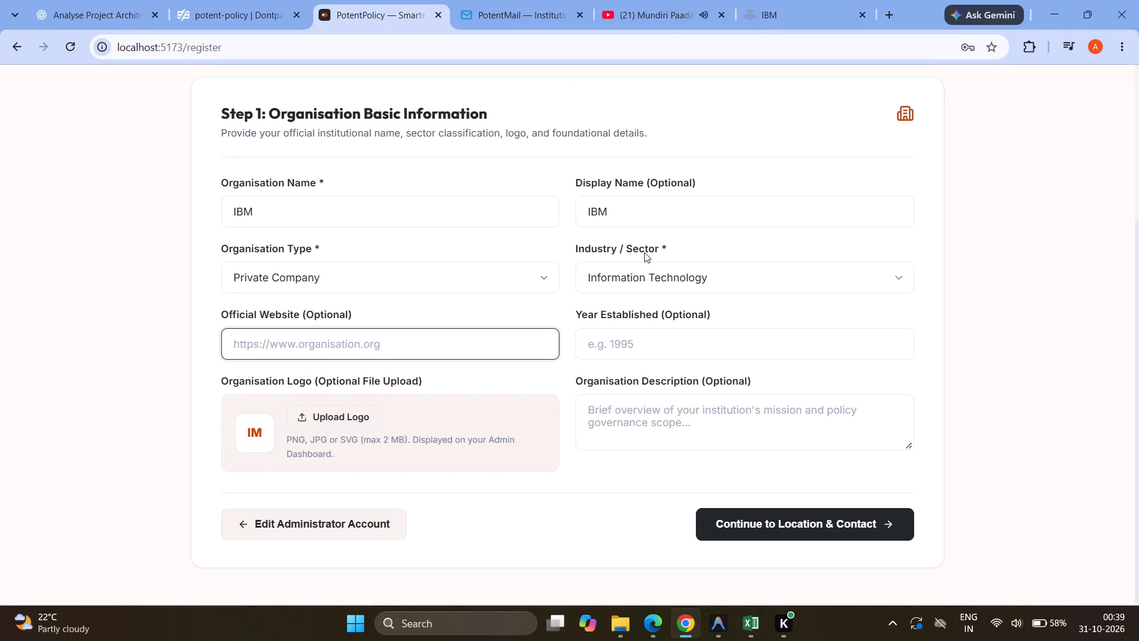
left_click(755, 618)
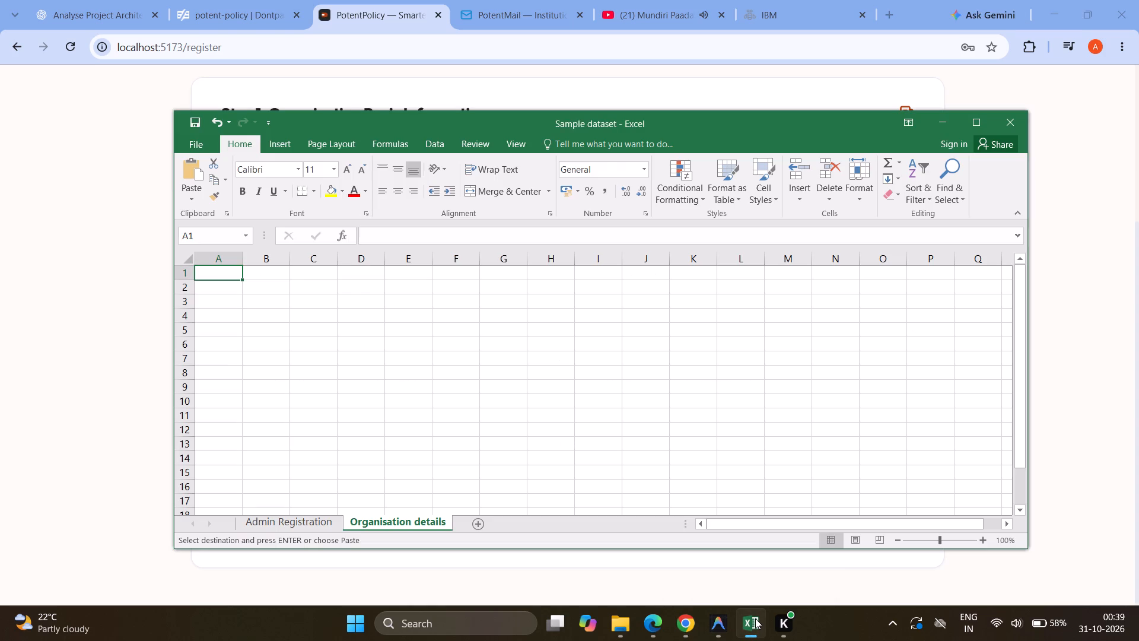
left_click(743, 616)
left_click(763, 278)
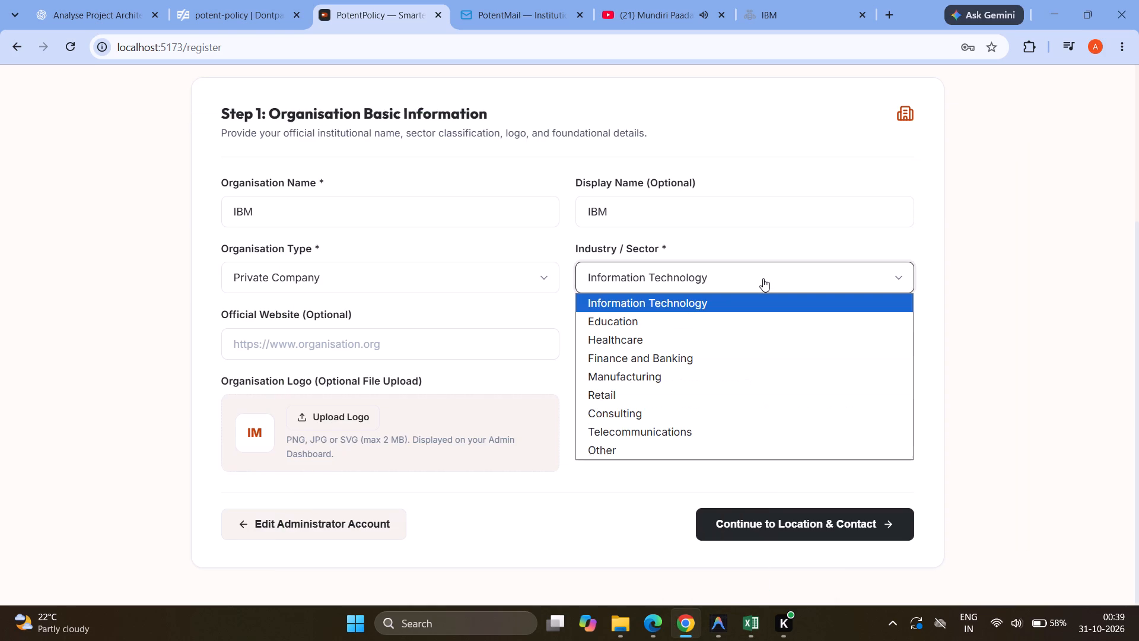
left_click(763, 278)
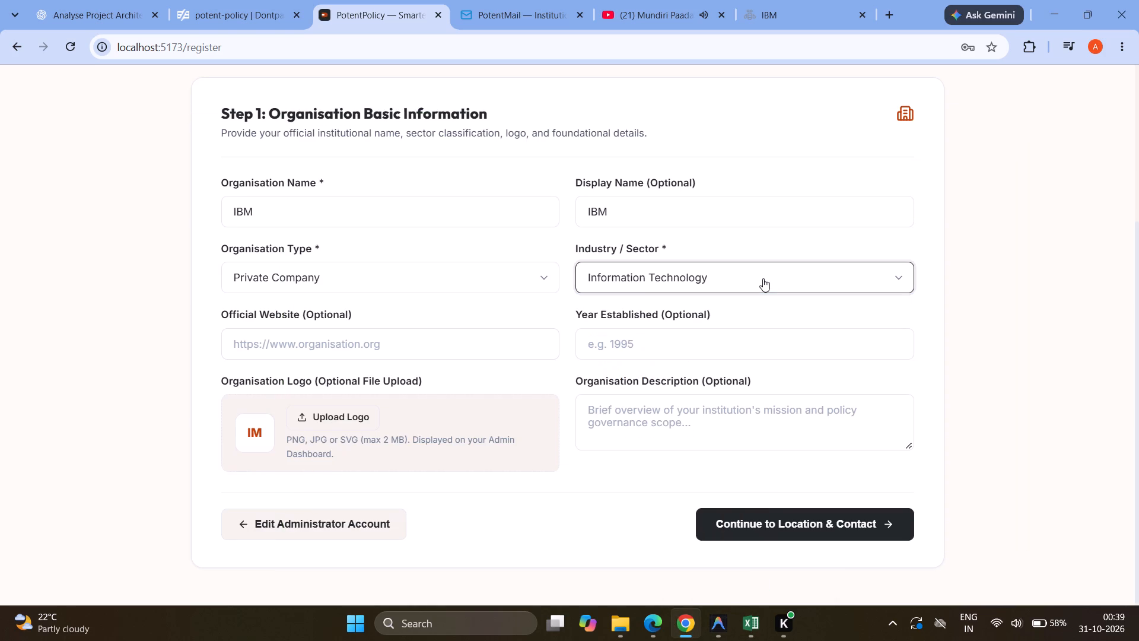
Enter the header Organisation Type in cell A1 of the Excel workbook's Organisation details sheet and widen column A to fit.
left_click(751, 619)
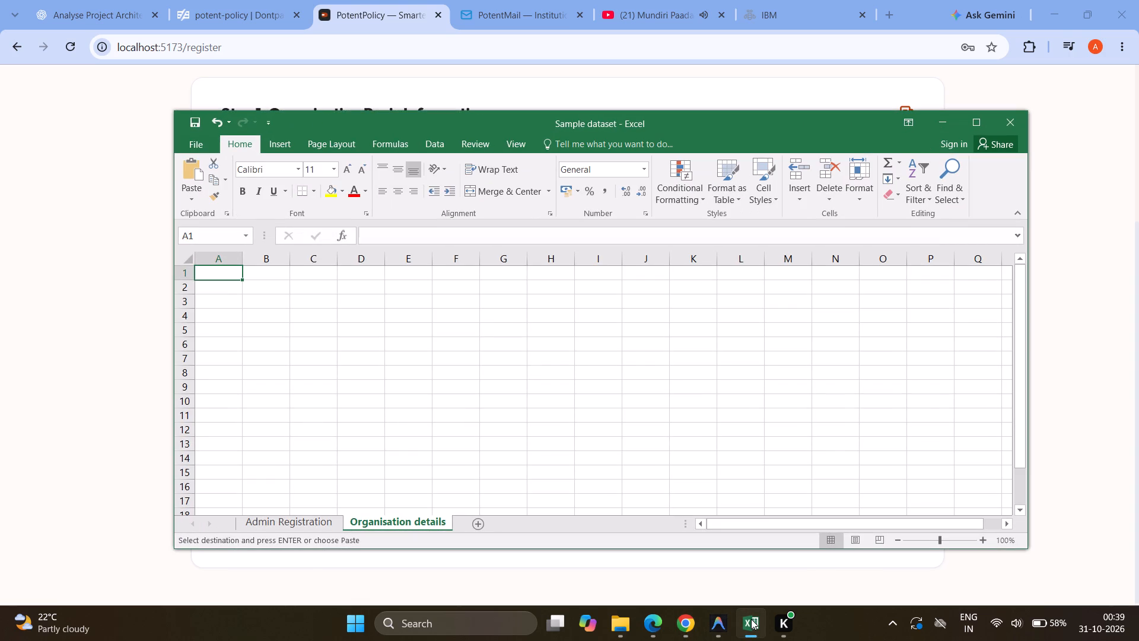
double_click(225, 279)
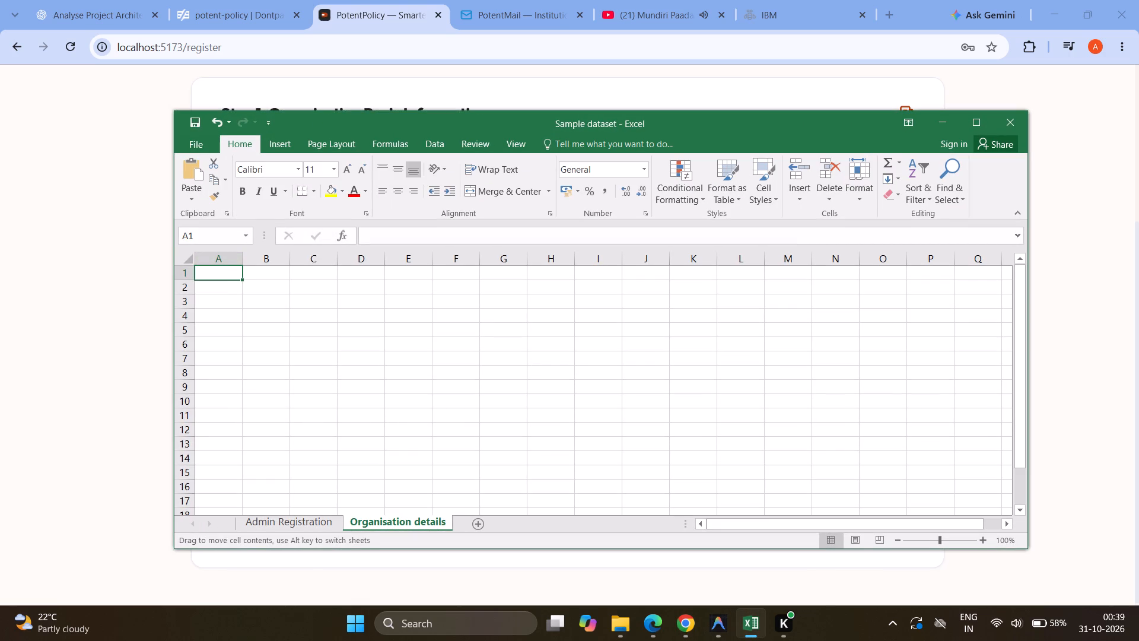
double_click(224, 273)
type("Organisation Type")
left_click(320, 374)
left_click(231, 262)
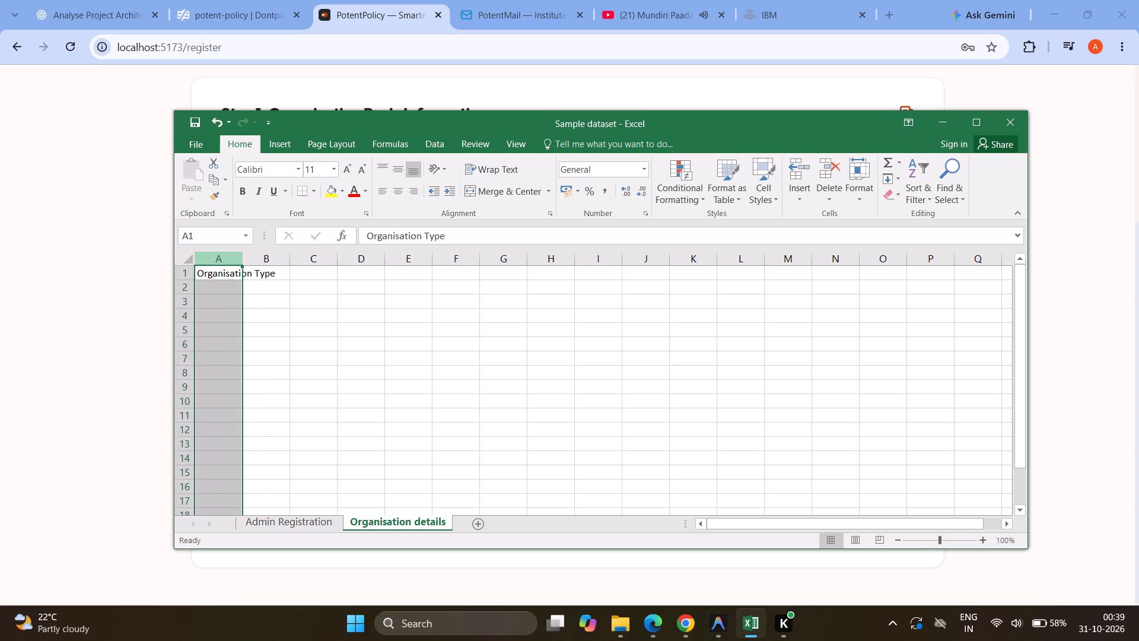
left_click_drag(243, 261, 284, 264)
Make cell B1 ready for editing and copy the IBM India homepage address from Chrome.
left_click(316, 274)
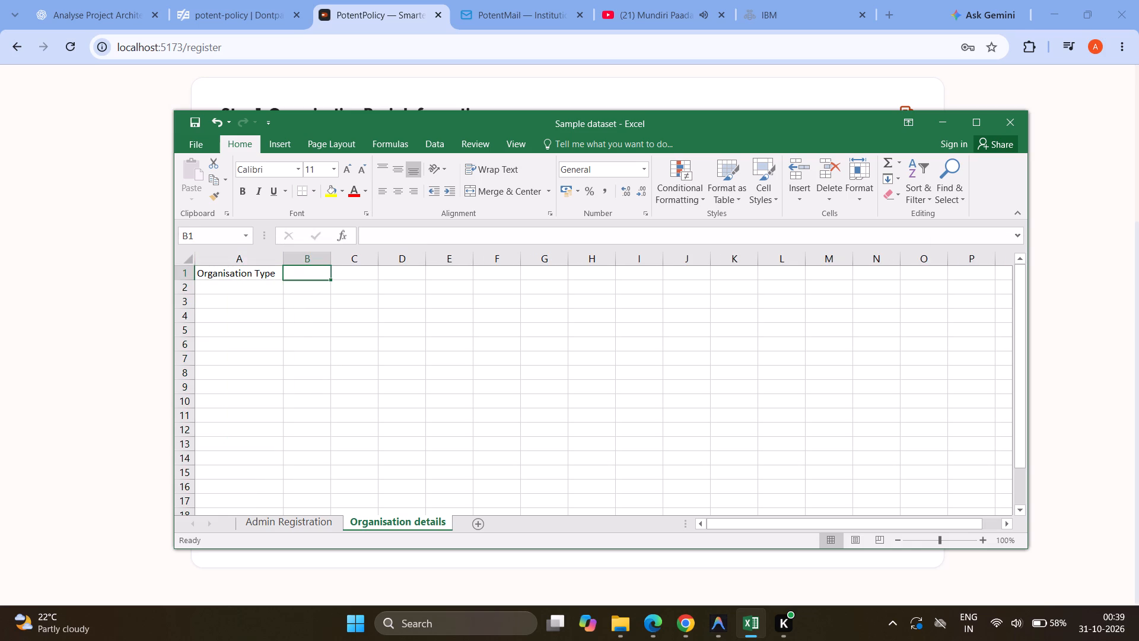
left_click(316, 274)
left_click(742, 616)
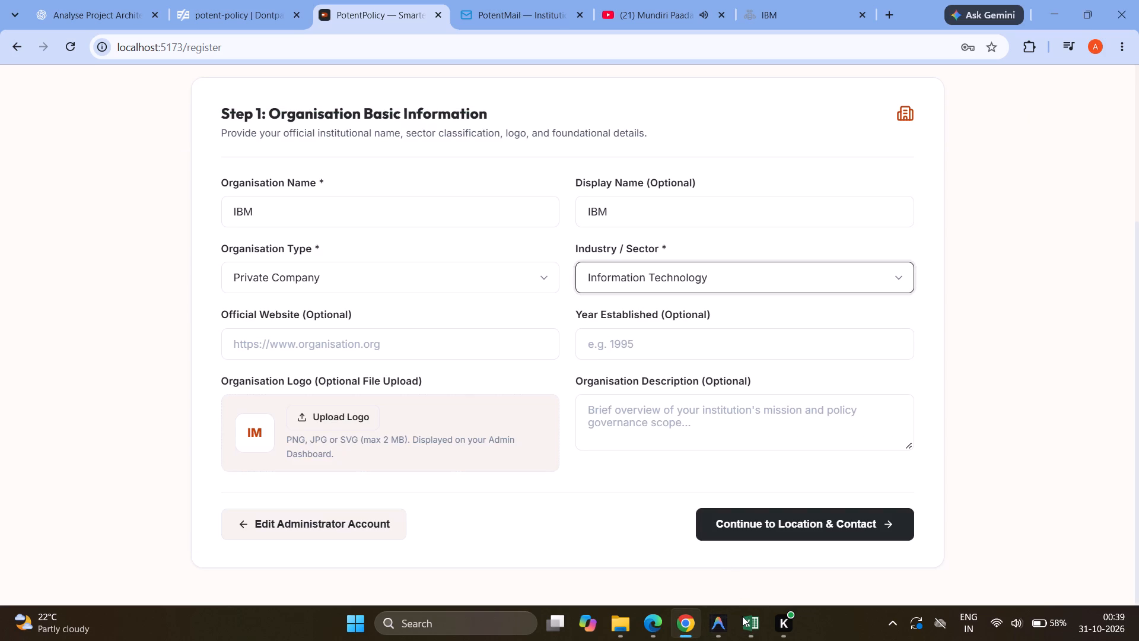
left_click(769, 21)
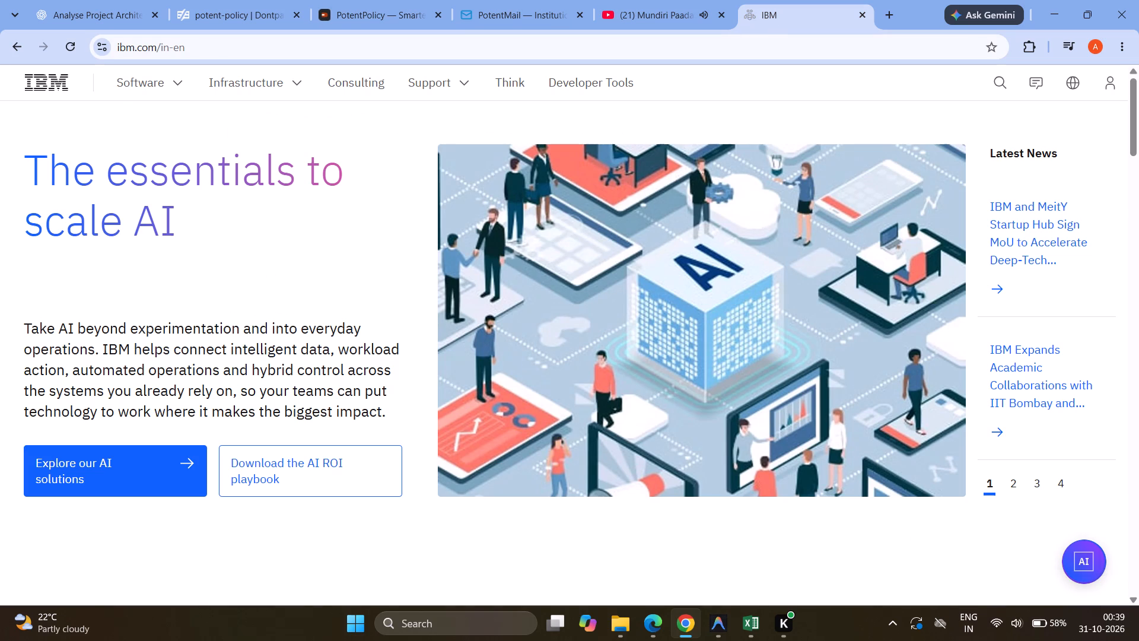
left_click(156, 52)
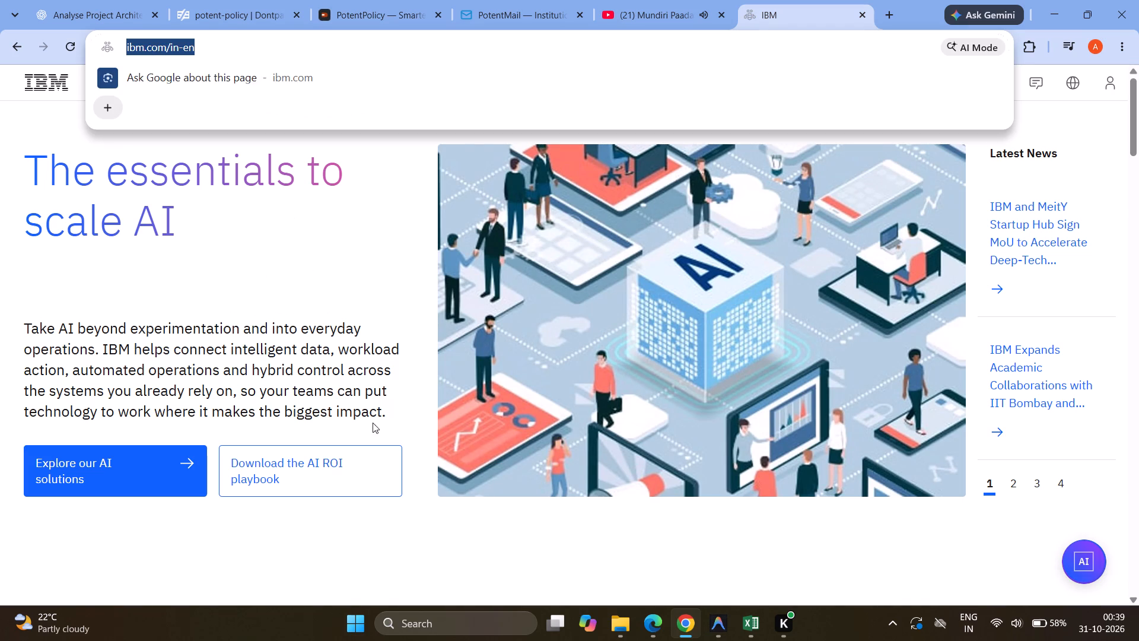
key("ctrl+c")
Open IBM's Consulting page, check the copied address in the address bar, and skim down the page.
left_click(600, 544)
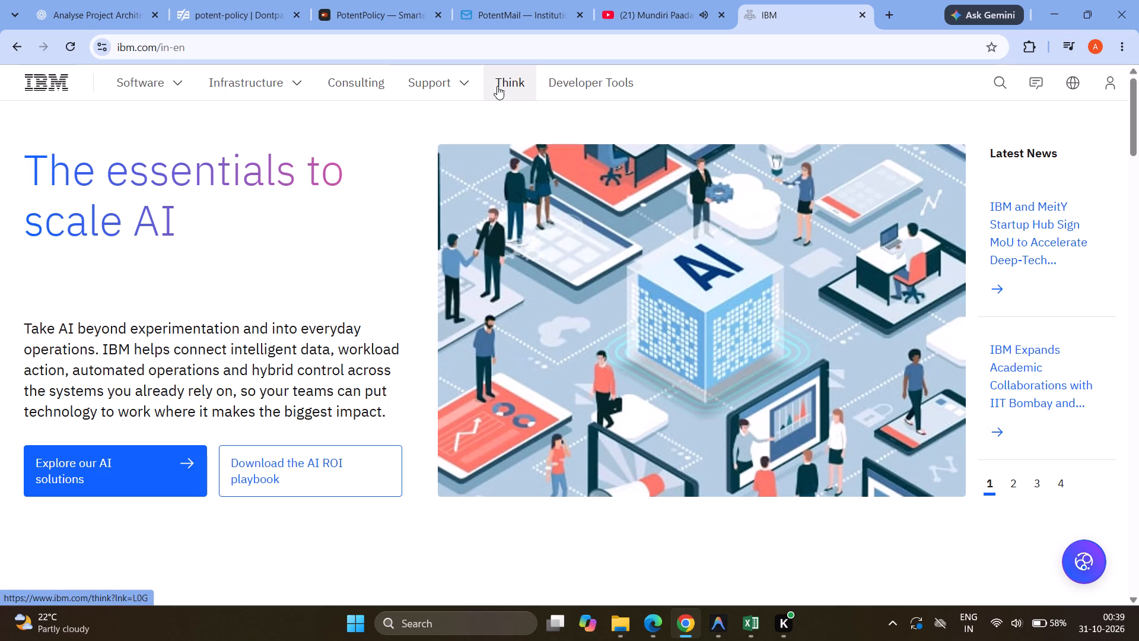
left_click(468, 81)
left_click(468, 81)
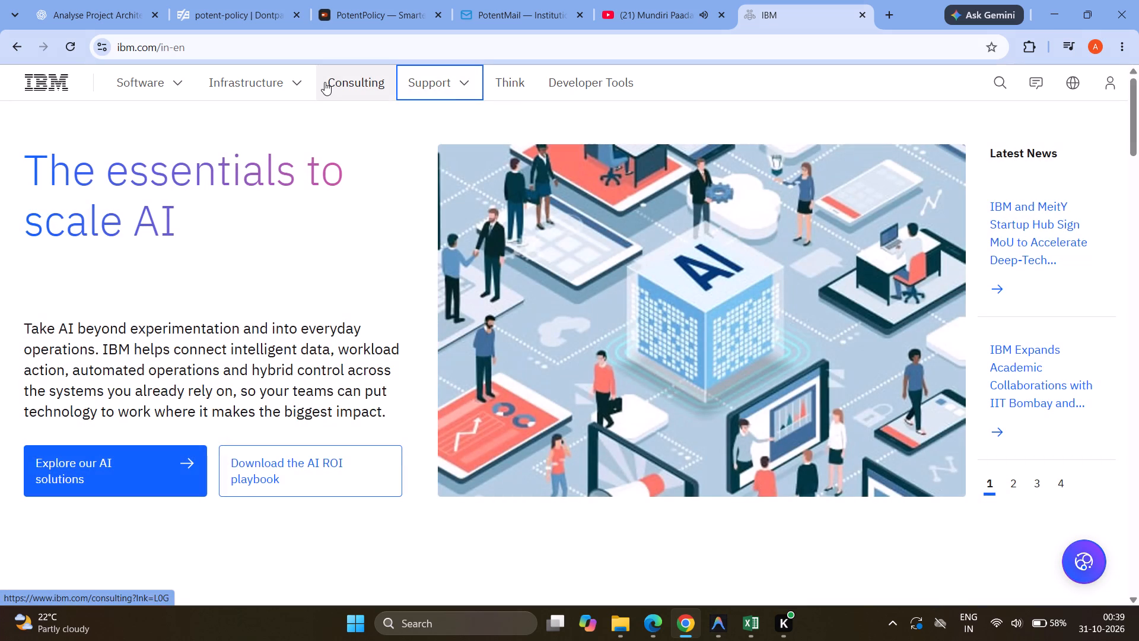
left_click(343, 80)
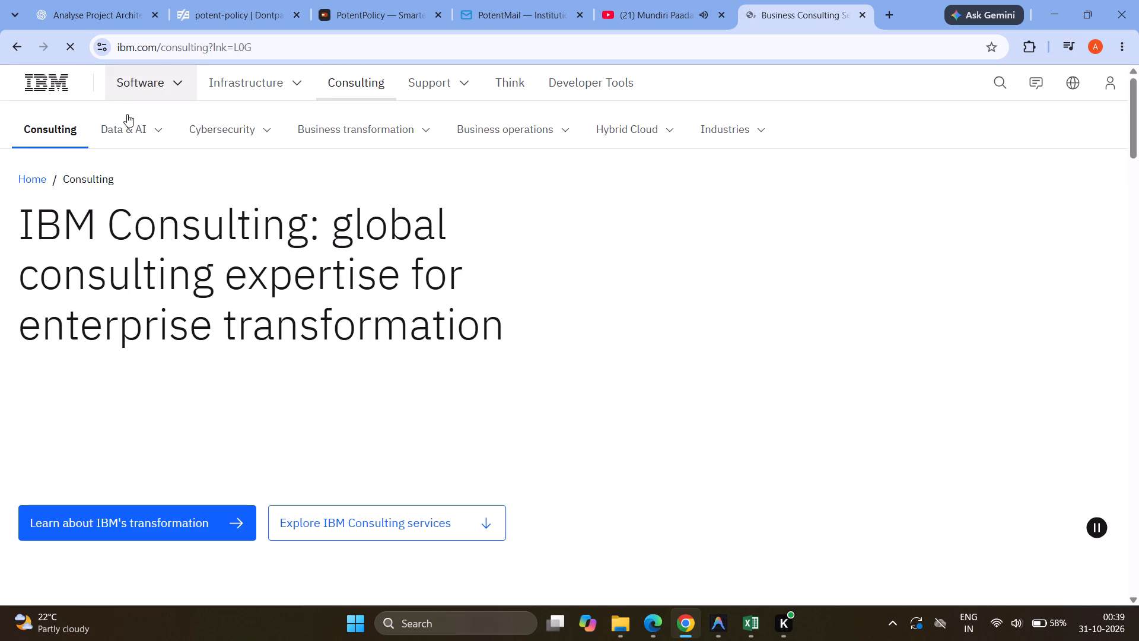
left_click(240, 46)
key("ctrl+v")
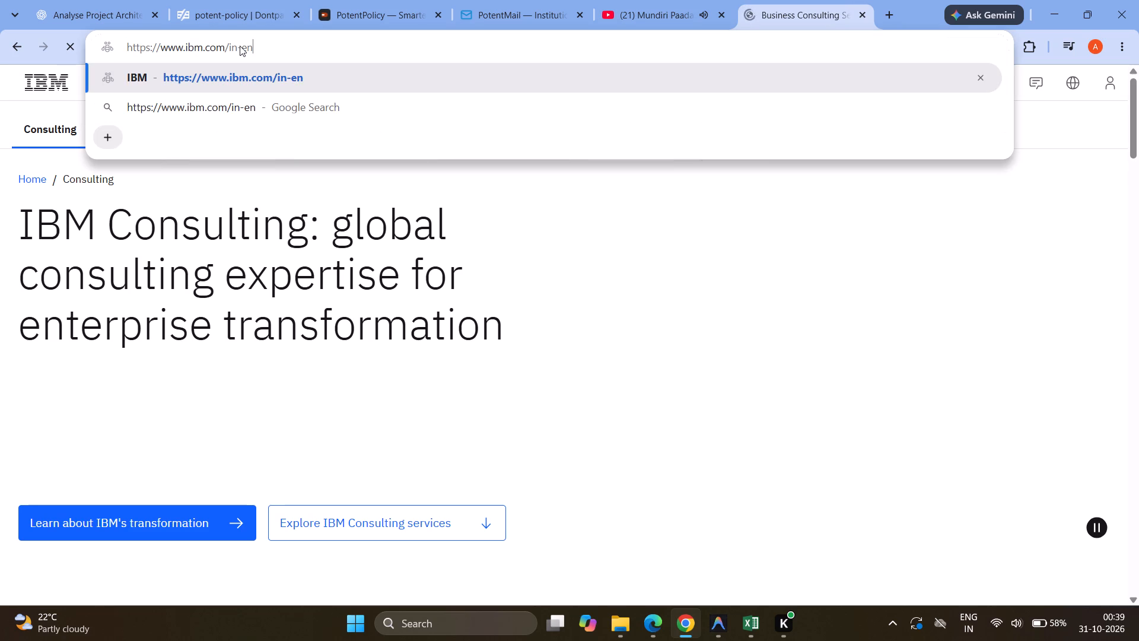
left_click_drag(284, 40, 126, 41)
key("ctrl+v")
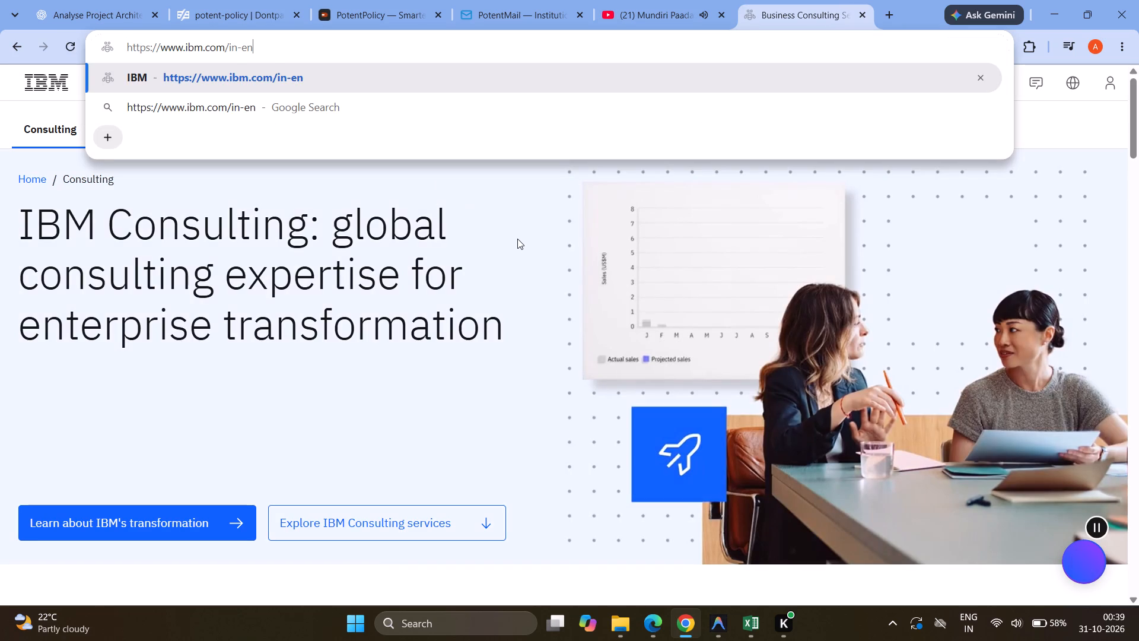
left_click(517, 239)
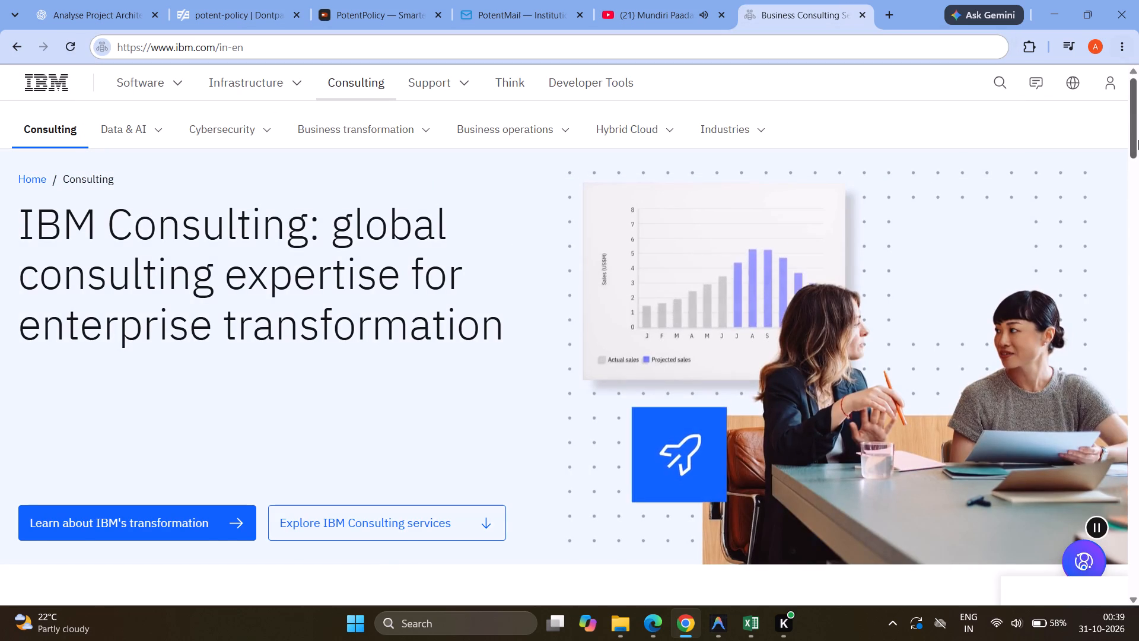
left_click_drag(1138, 151, 1138, 417)
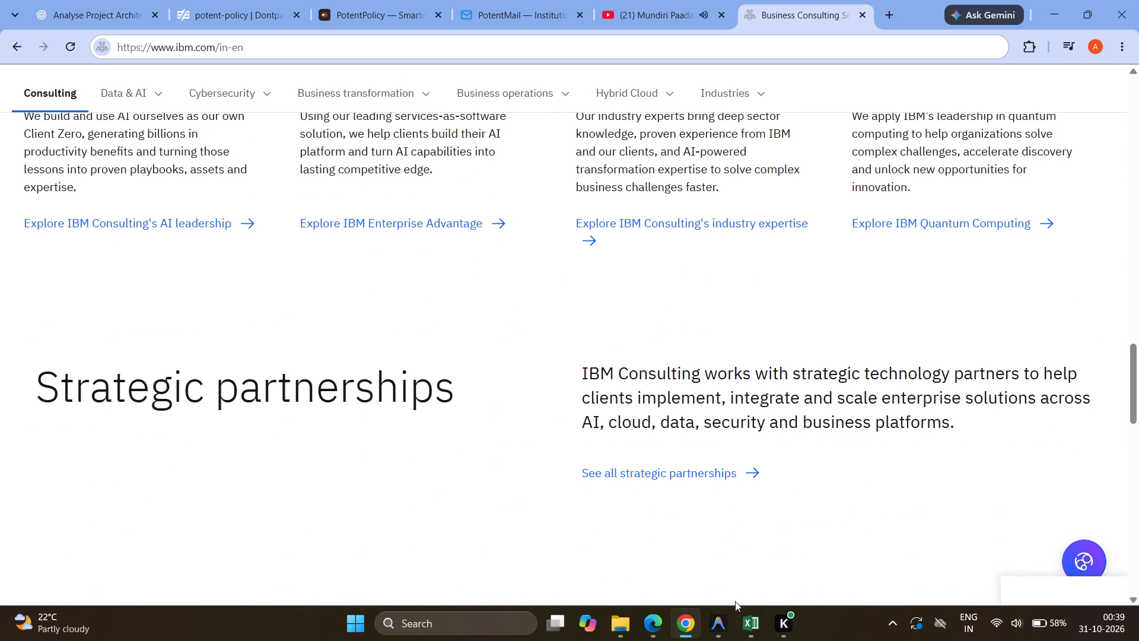
left_click(751, 620)
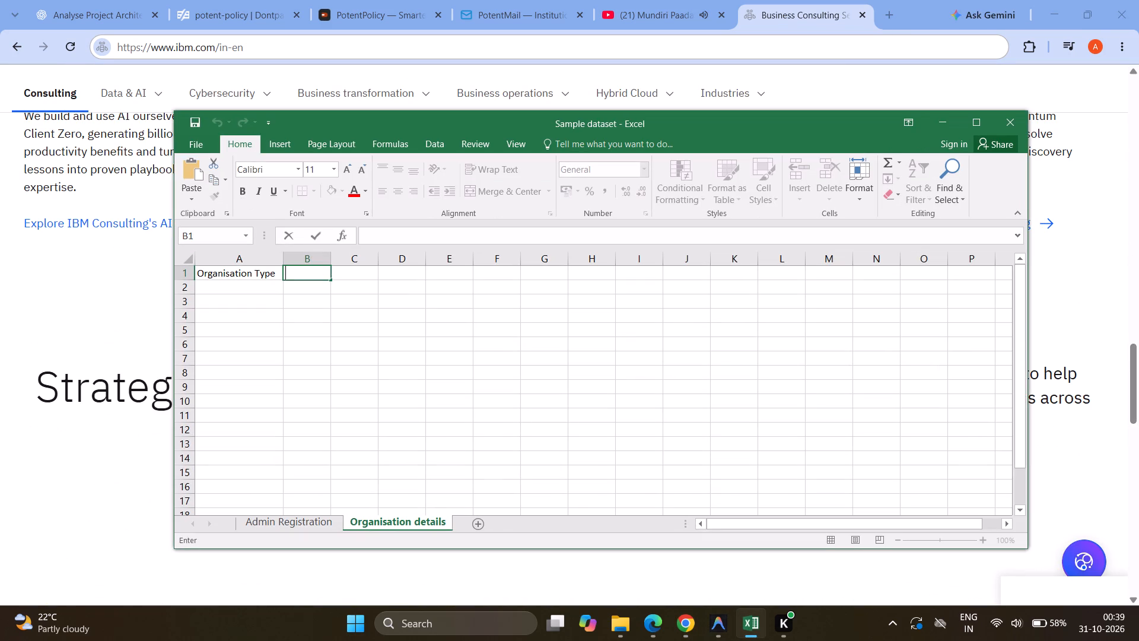
type("Website")
double_click(307, 285)
key("ctrl+v")
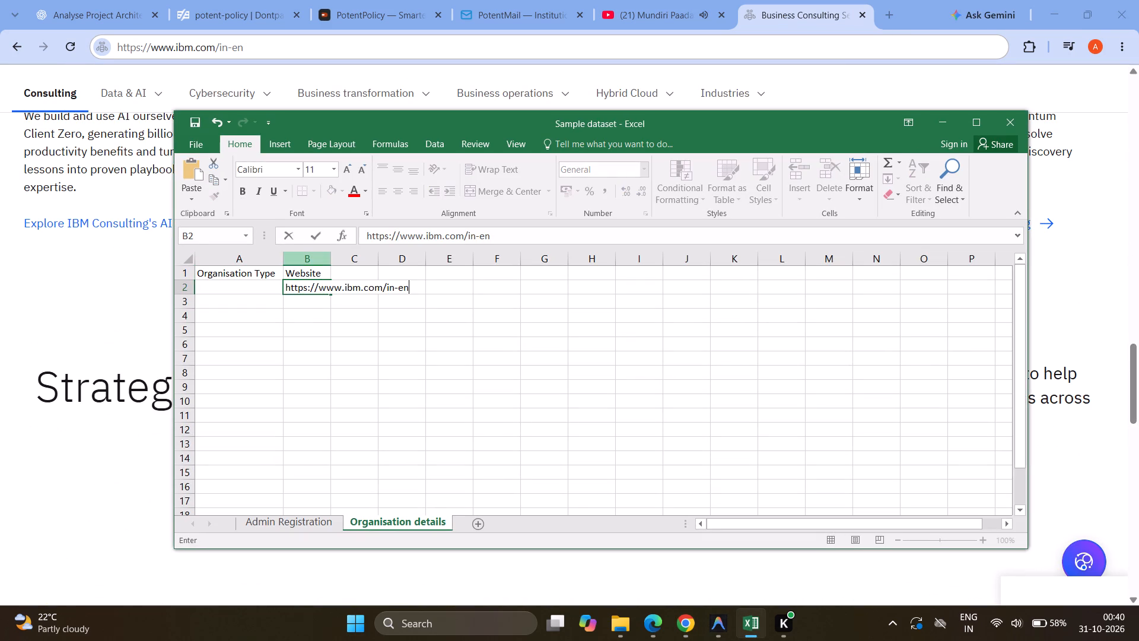
left_click(333, 262)
left_click_drag(330, 259, 411, 259)
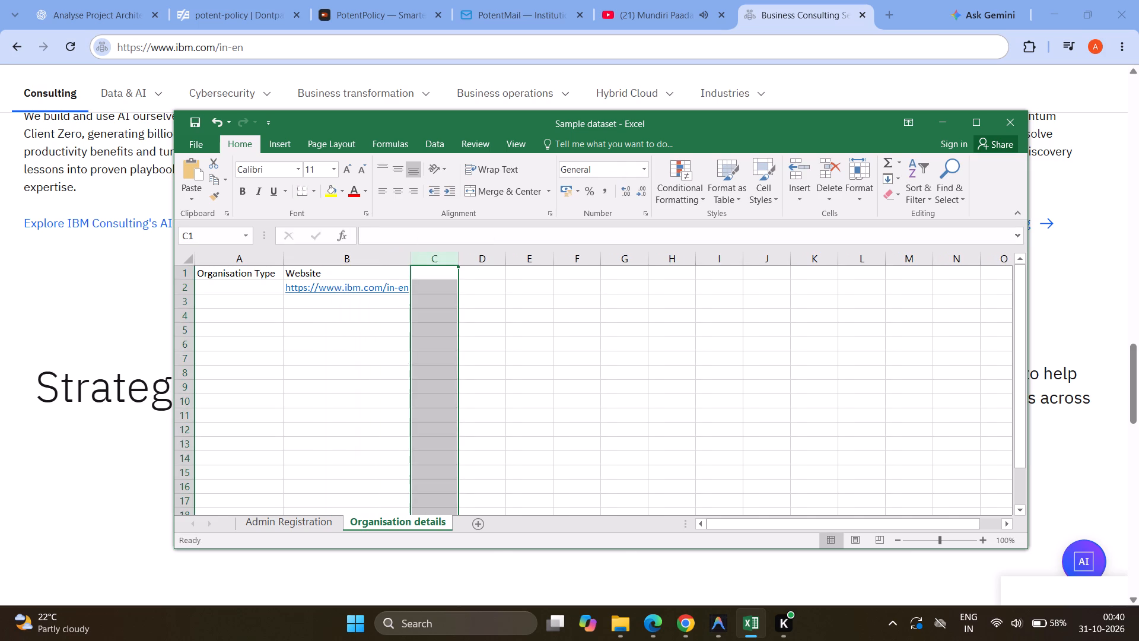
Copy the Year Established label from the PotentPolicy form into C1 of Excel's Organisation details sheet and widen column C to fit.
left_click(255, 288)
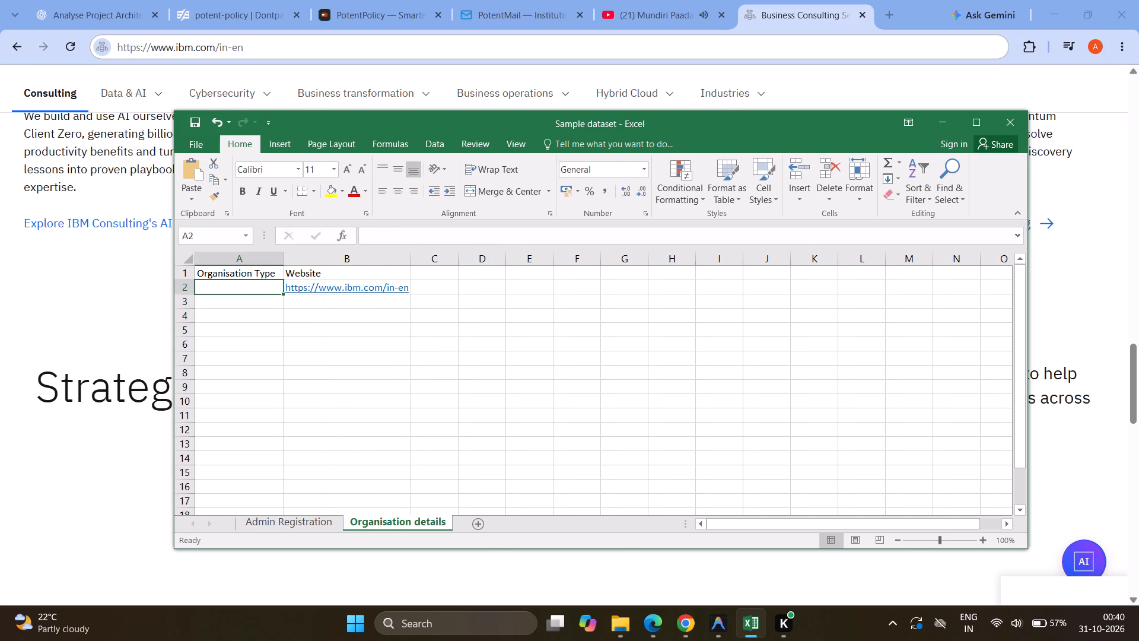
left_click(444, 280)
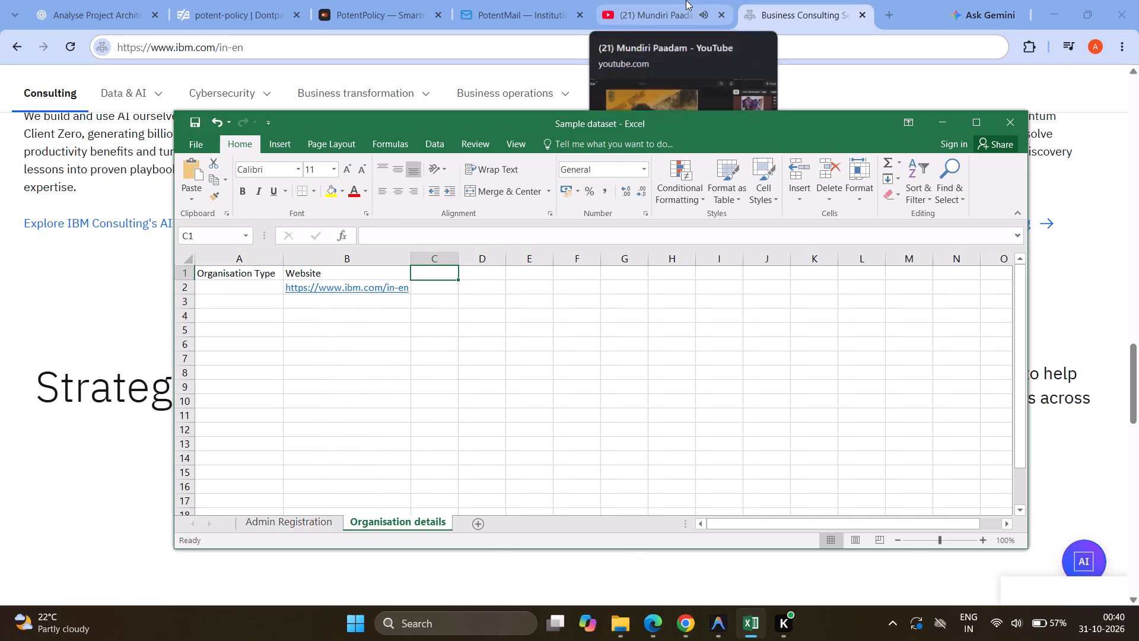
left_click(342, 0)
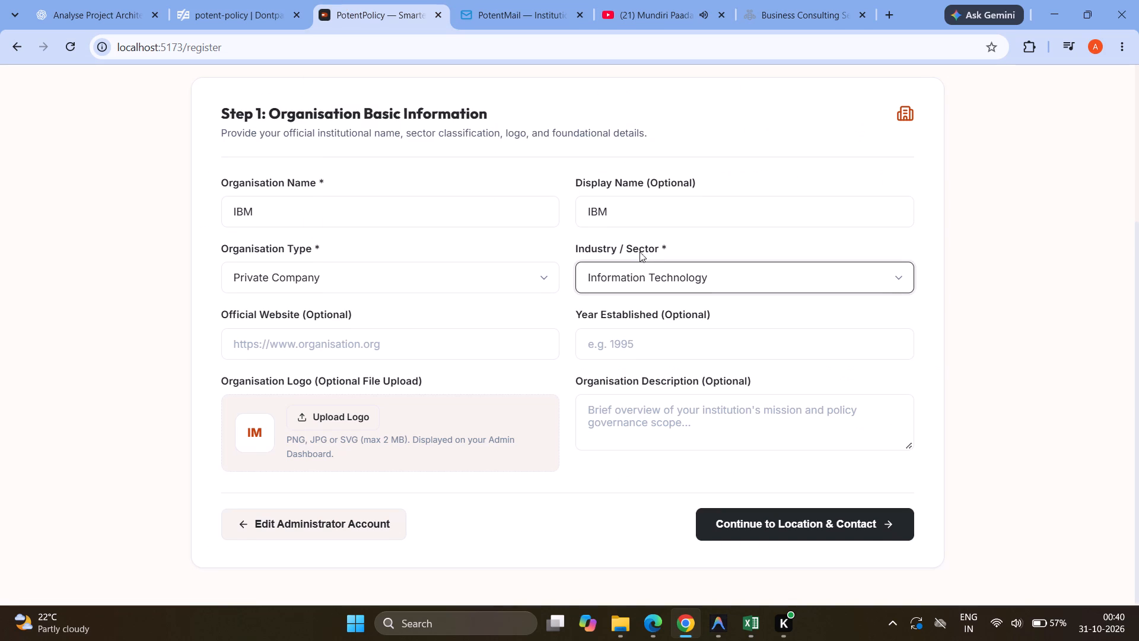
scroll(641, 250, "down", 2)
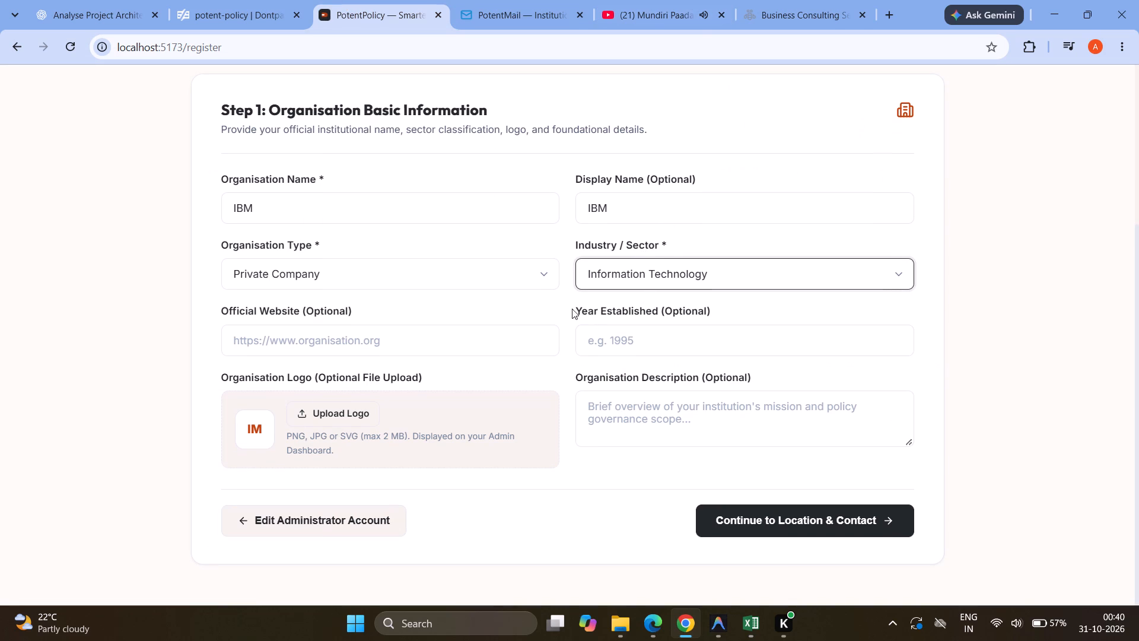
left_click_drag(572, 309, 657, 306)
key("ctrl+c")
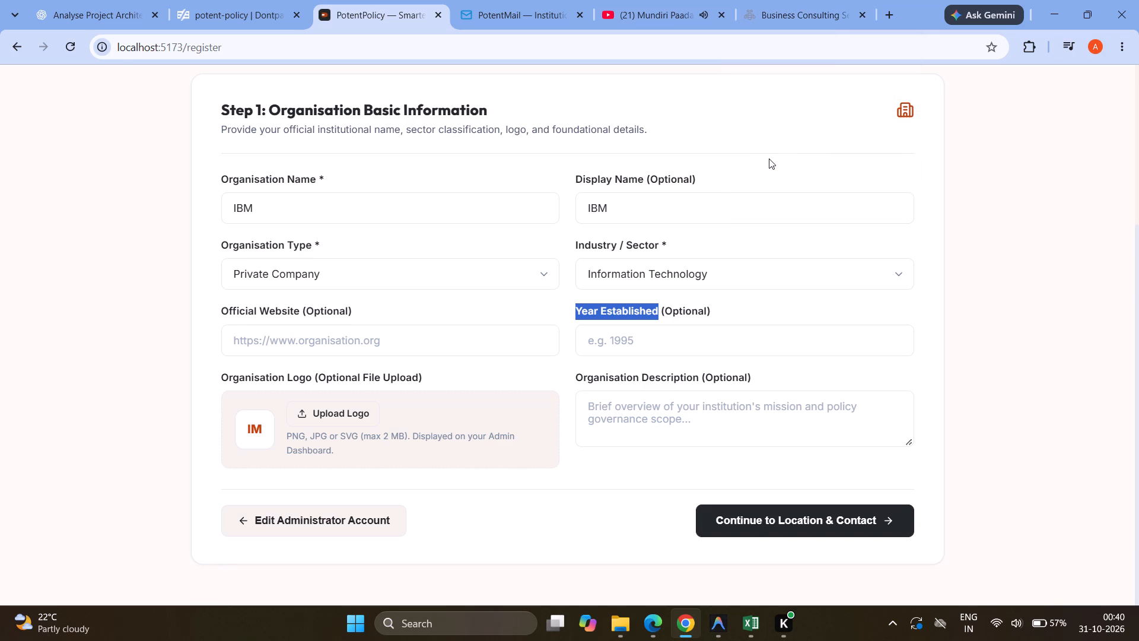
left_click(727, 621)
left_click(727, 621)
left_click(240, 0)
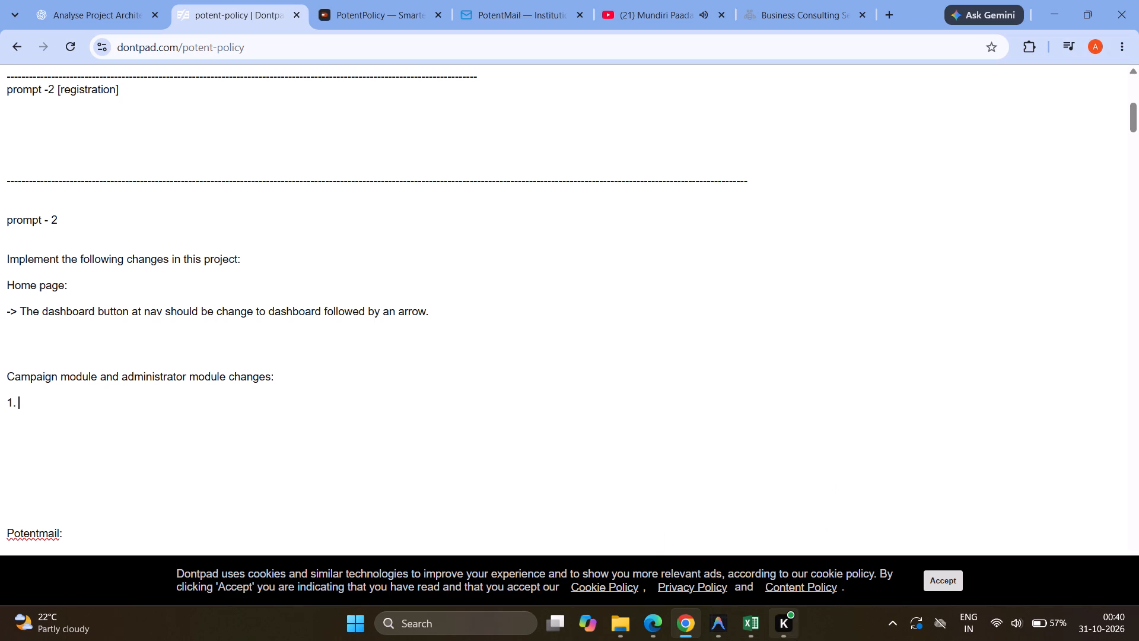
left_click(763, 629)
double_click(446, 277)
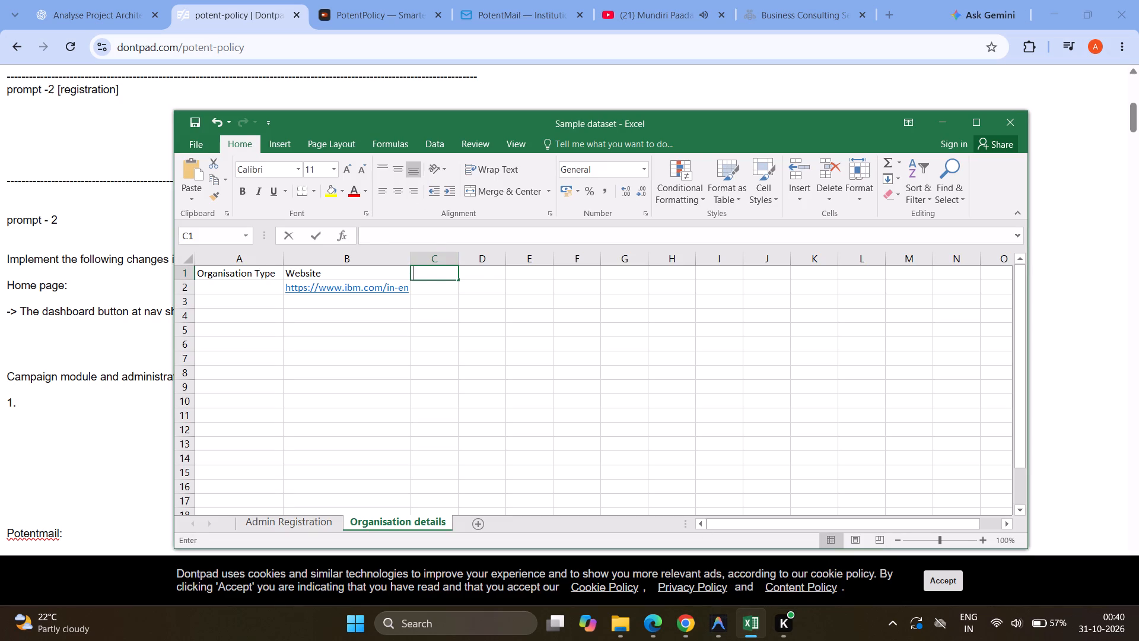
key("ctrl+v")
left_click(456, 257)
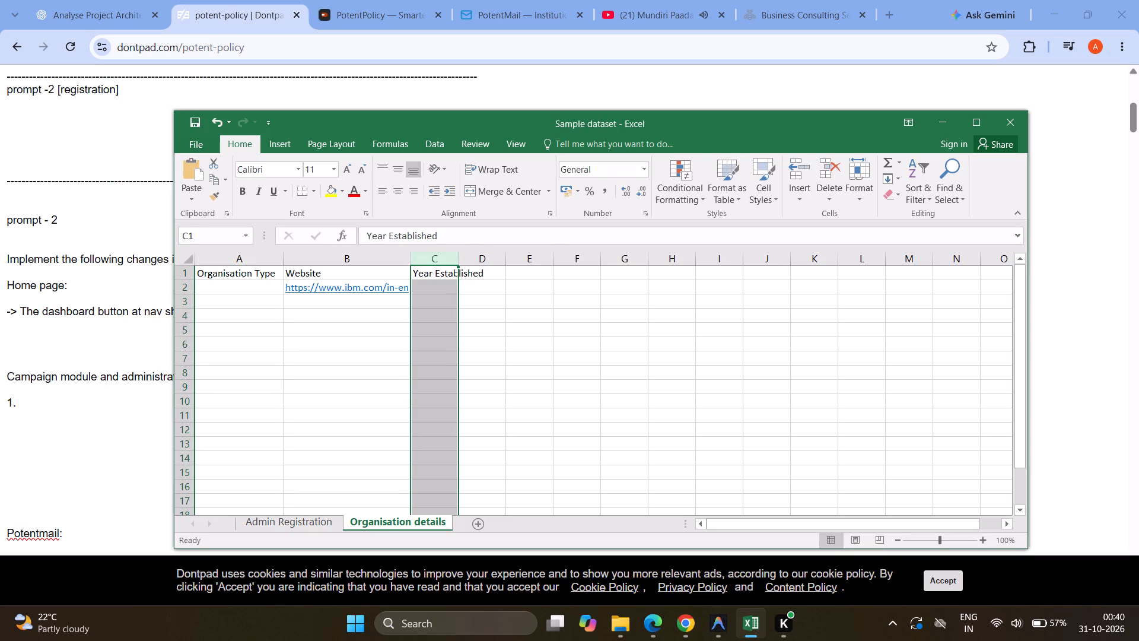
left_click_drag(458, 257, 496, 257)
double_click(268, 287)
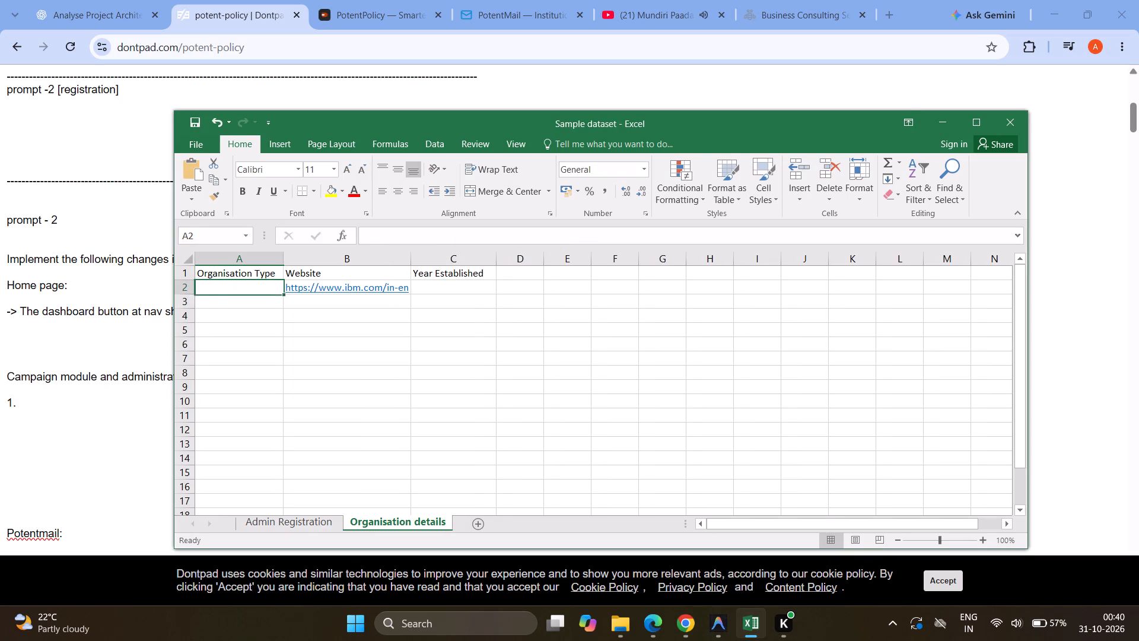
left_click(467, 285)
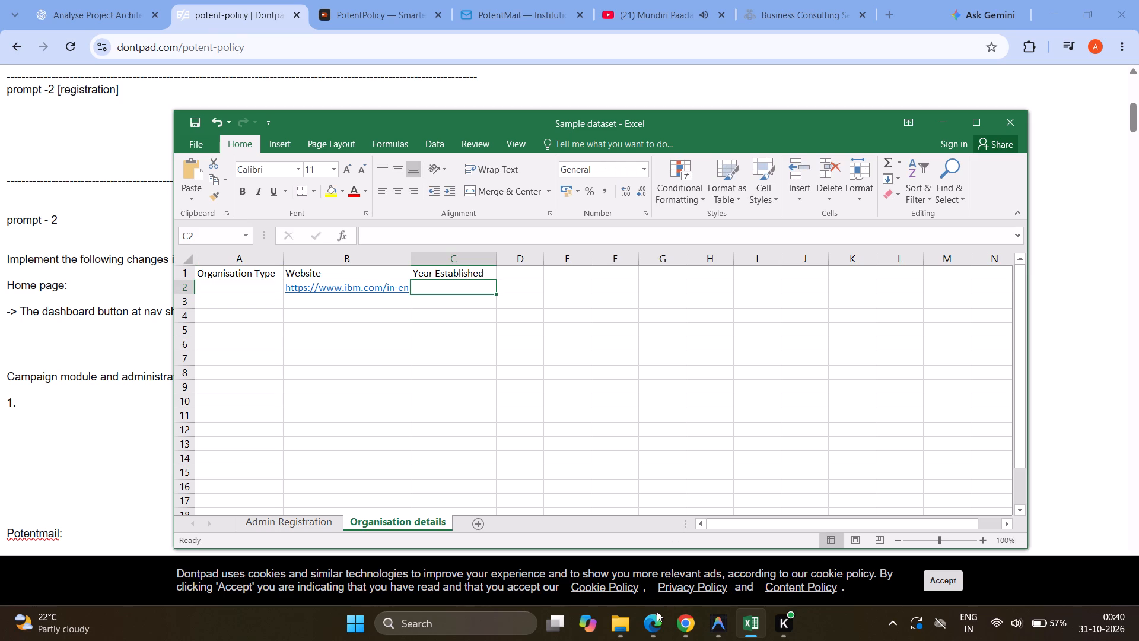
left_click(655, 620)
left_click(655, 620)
Upload the hacksprint_logo image from Downloads as the organisation logo in the PotentPolicy registration form in Chrome.
left_click(412, 0)
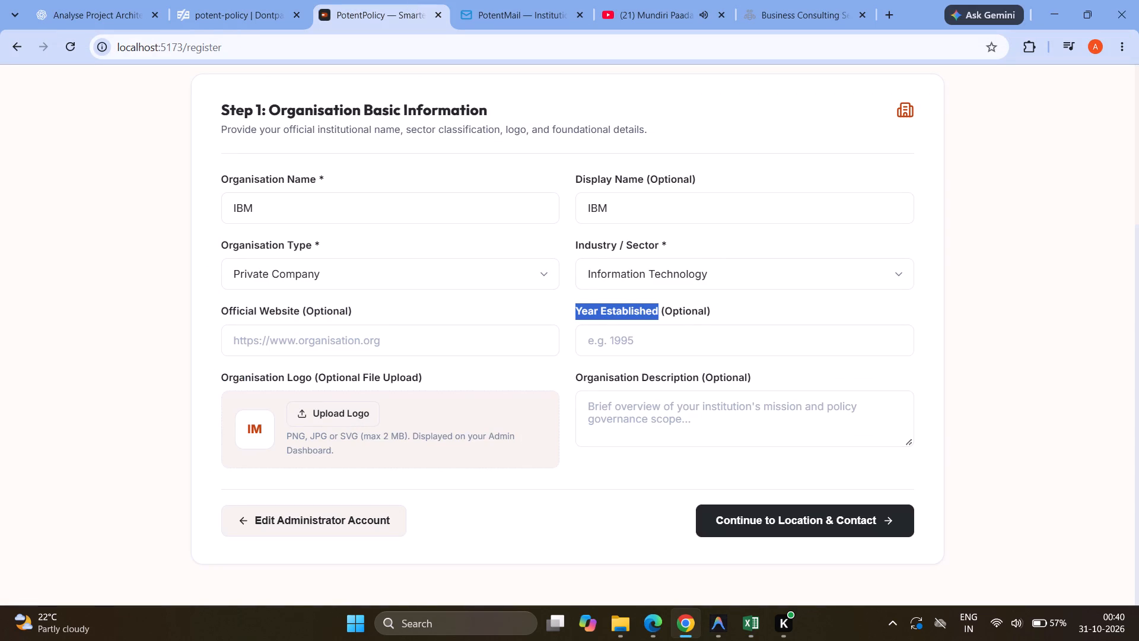
left_click(327, 424)
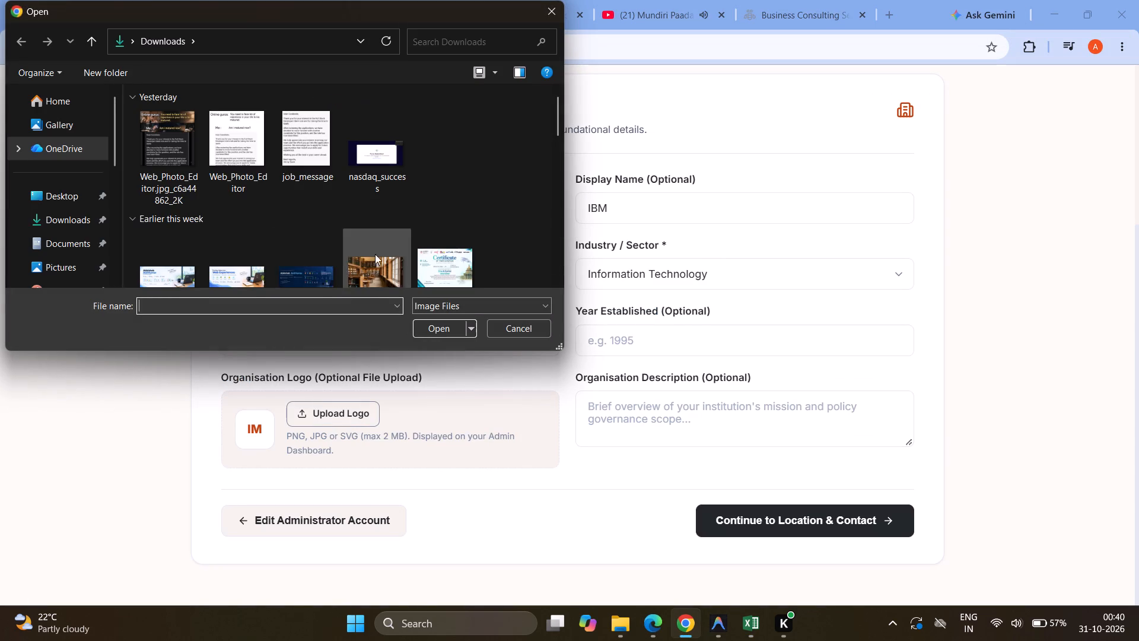
scroll(281, 229, "down", 4)
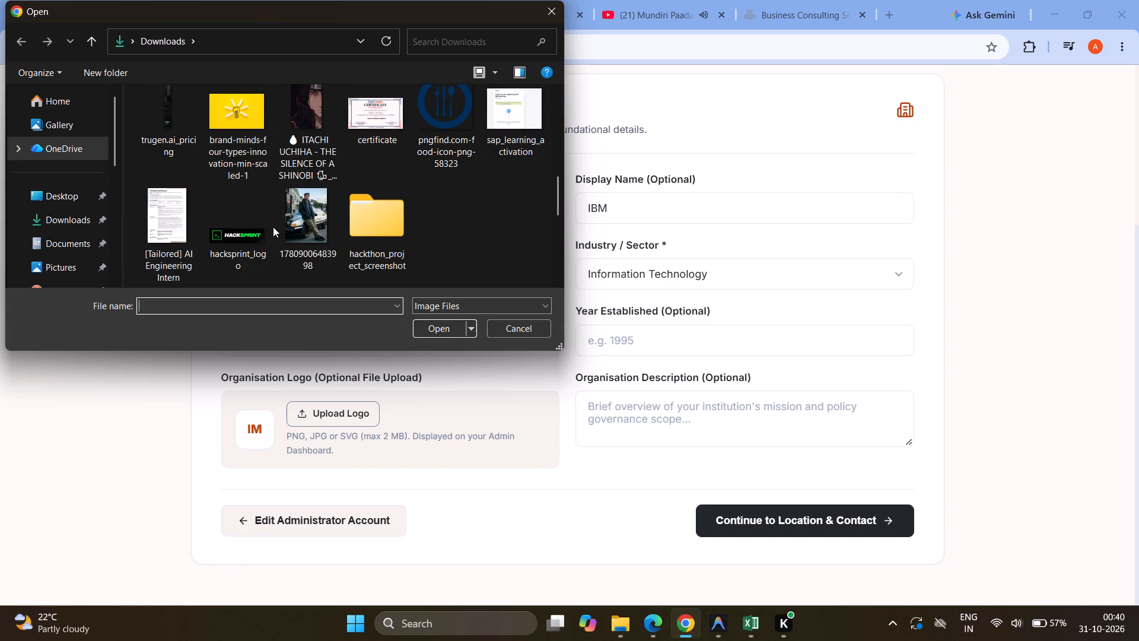
left_click(256, 230)
left_click(431, 324)
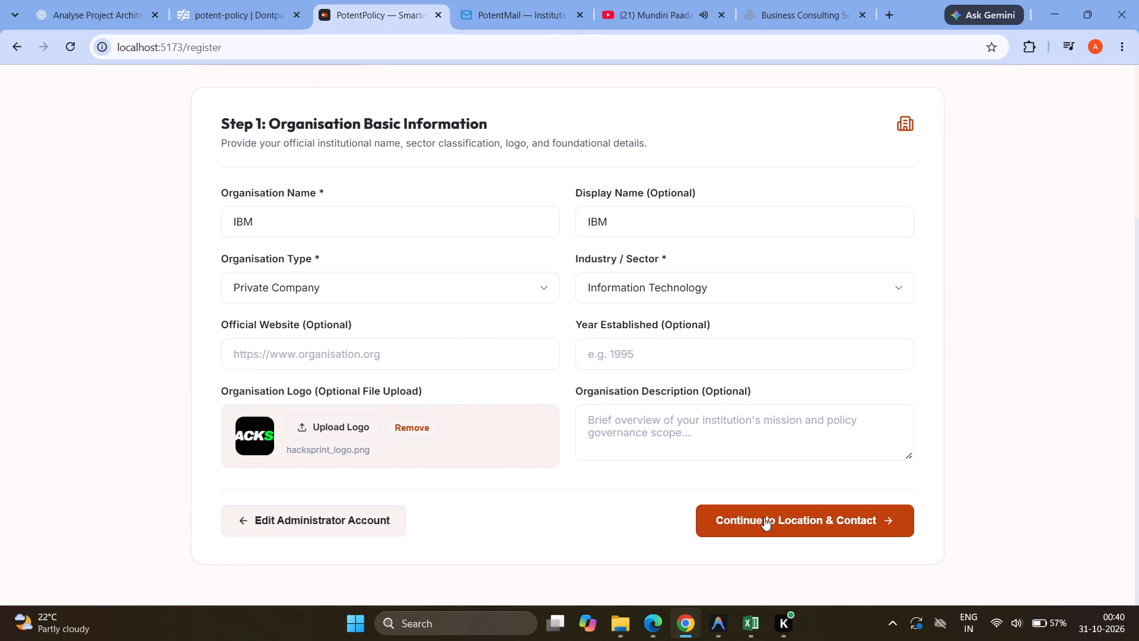
left_click(739, 437)
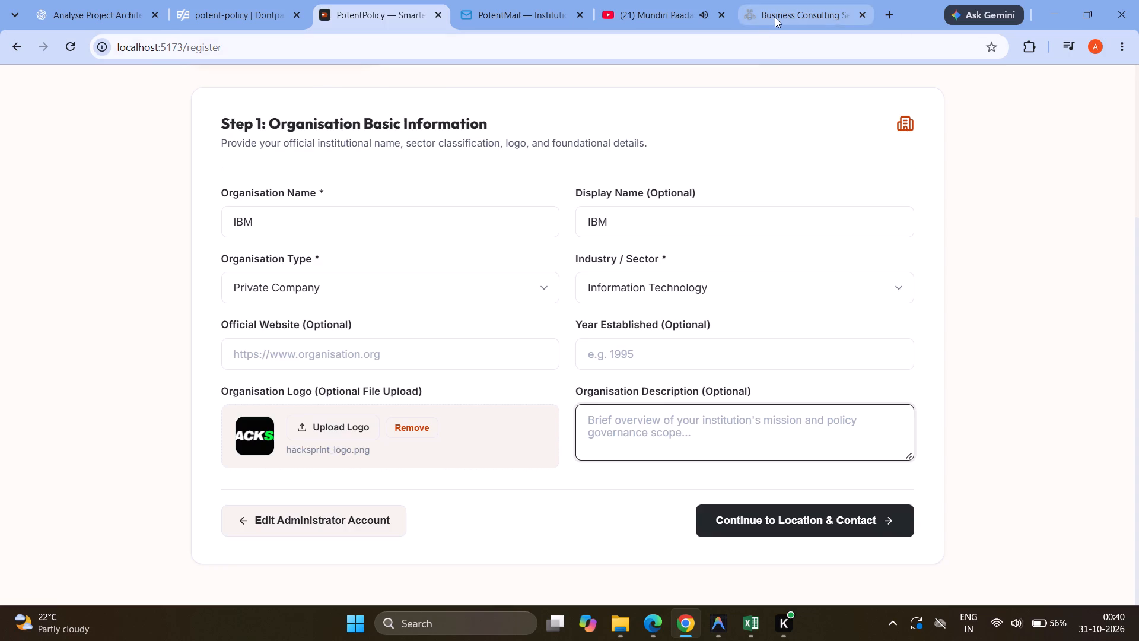
left_click(782, 17)
left_click(881, 18)
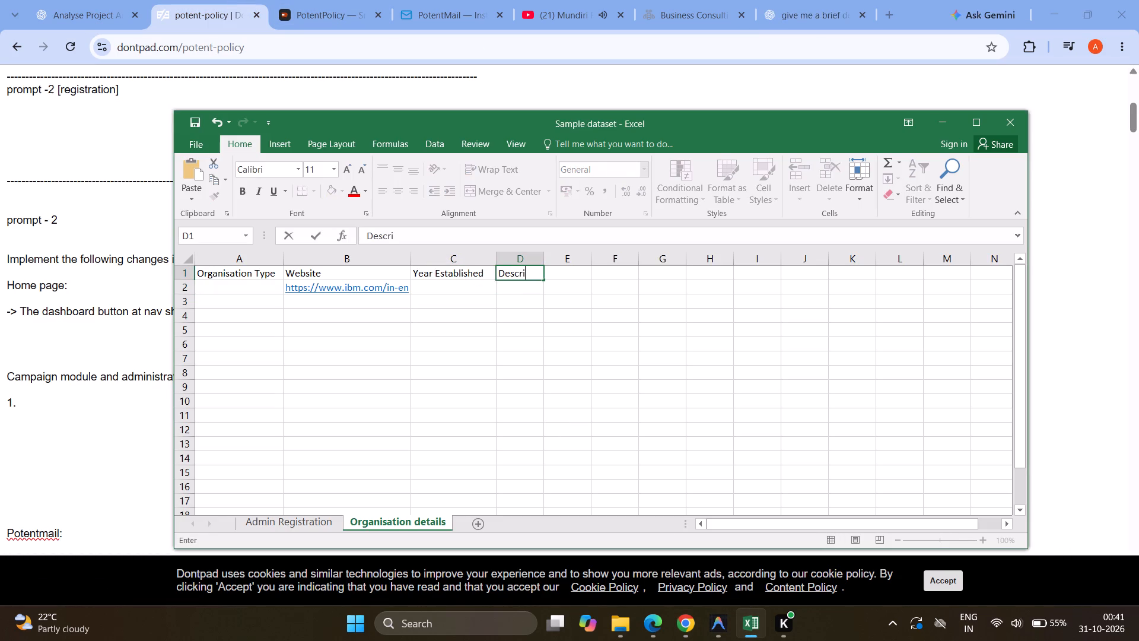
type("ption")
left_click(581, 299)
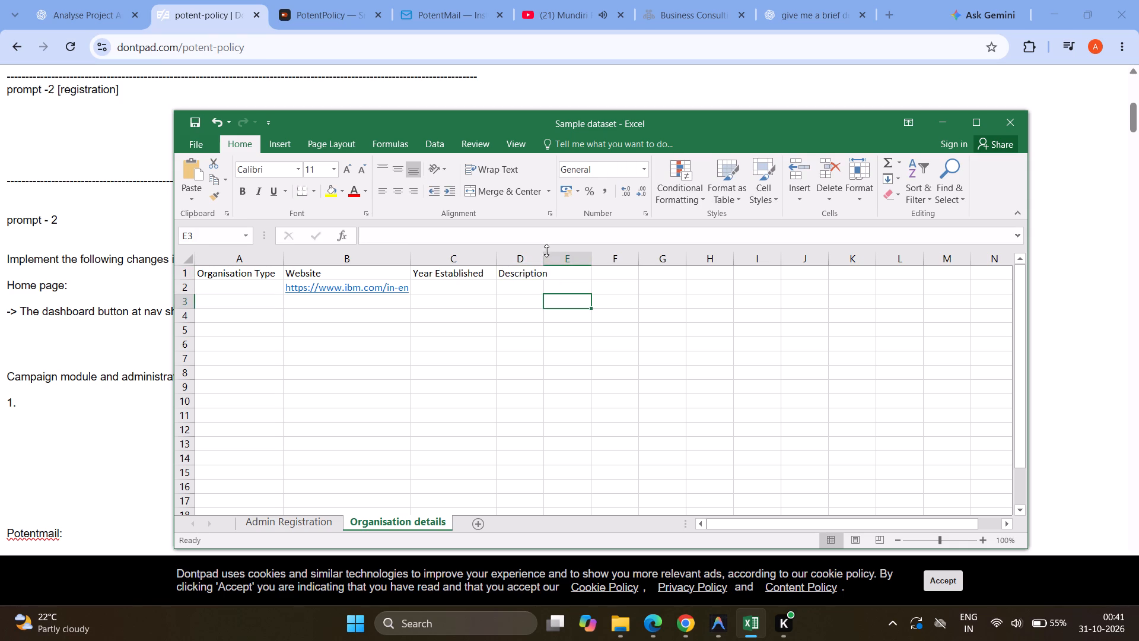
left_click_drag(543, 258, 565, 261)
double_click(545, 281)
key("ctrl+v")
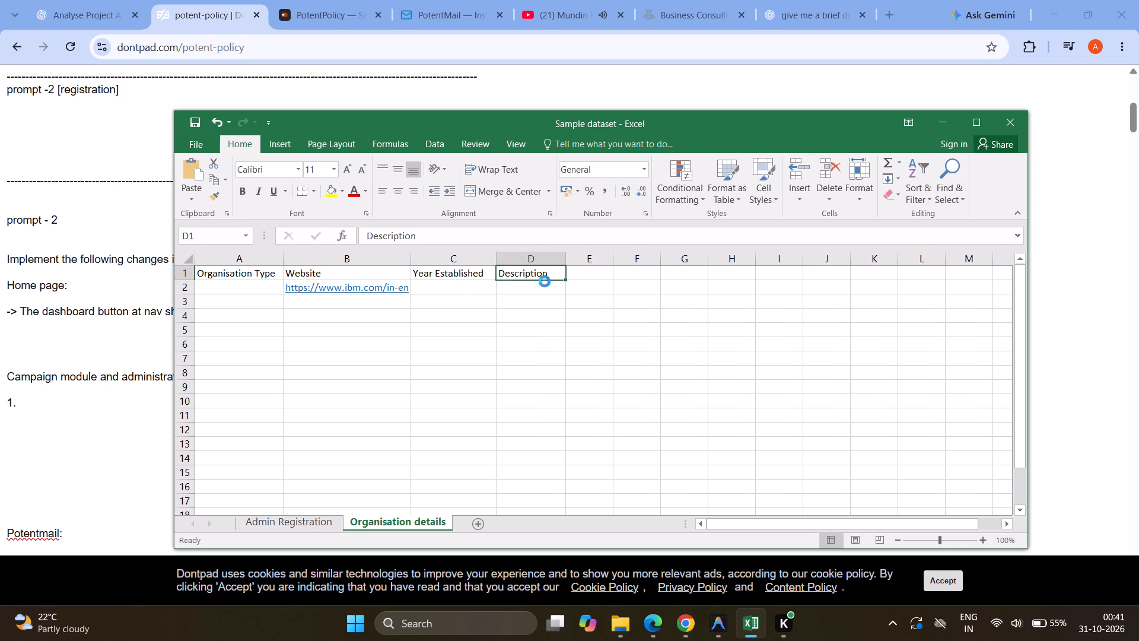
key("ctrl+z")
Paste the copied IBM description into D2, wrap its text, and make column D considerably wider.
left_click(539, 285)
key("ctrl+v")
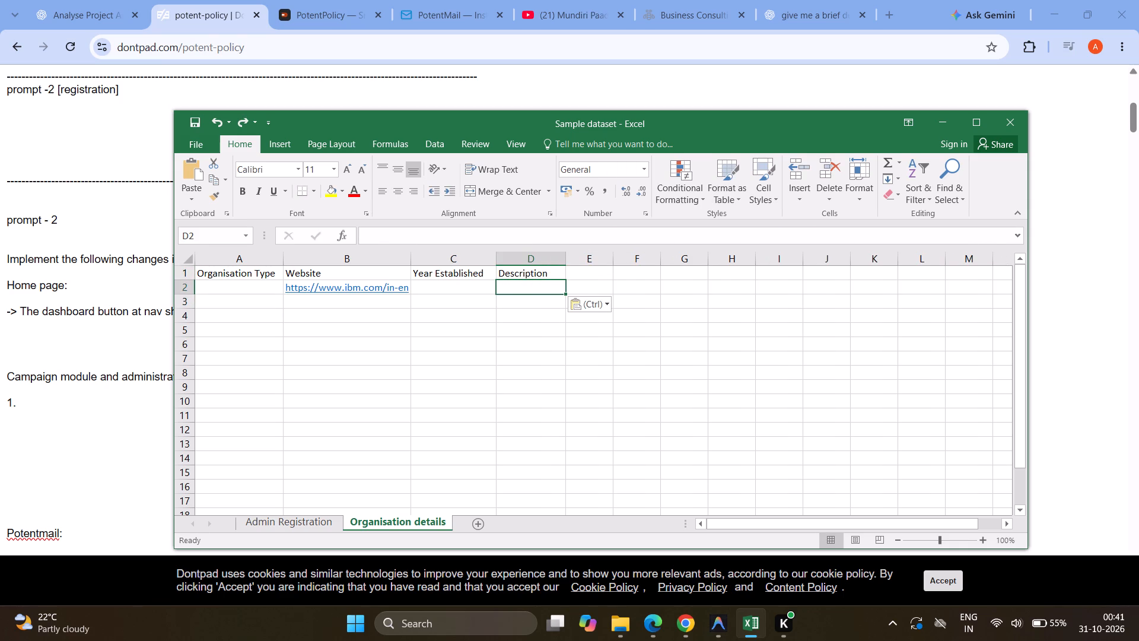
left_click(556, 285)
left_click(492, 162)
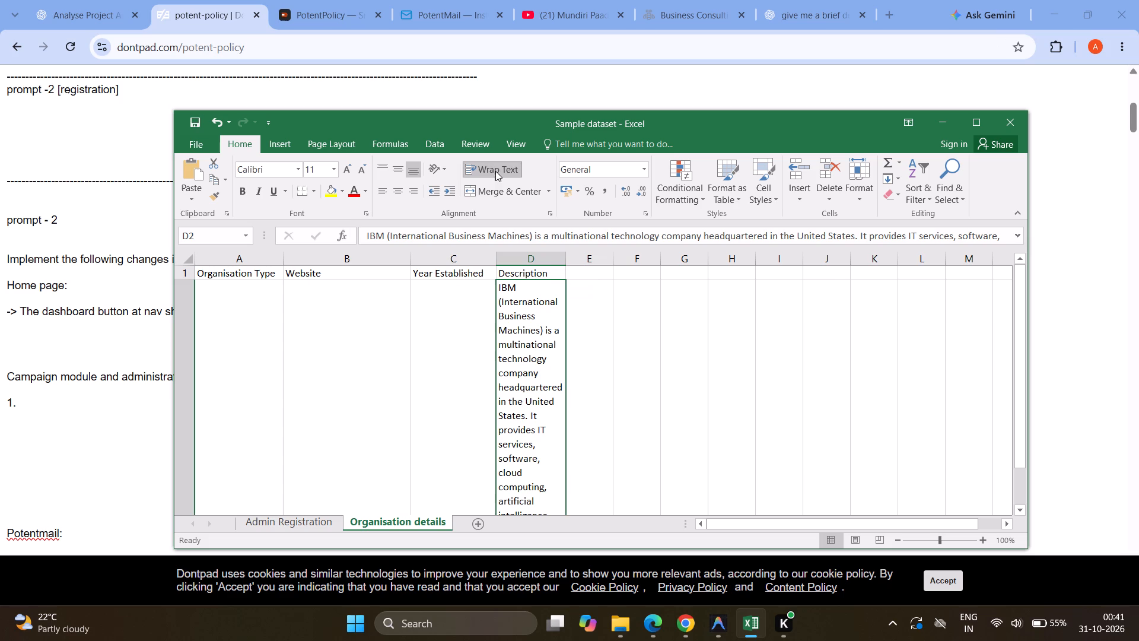
left_click_drag(566, 258, 673, 259)
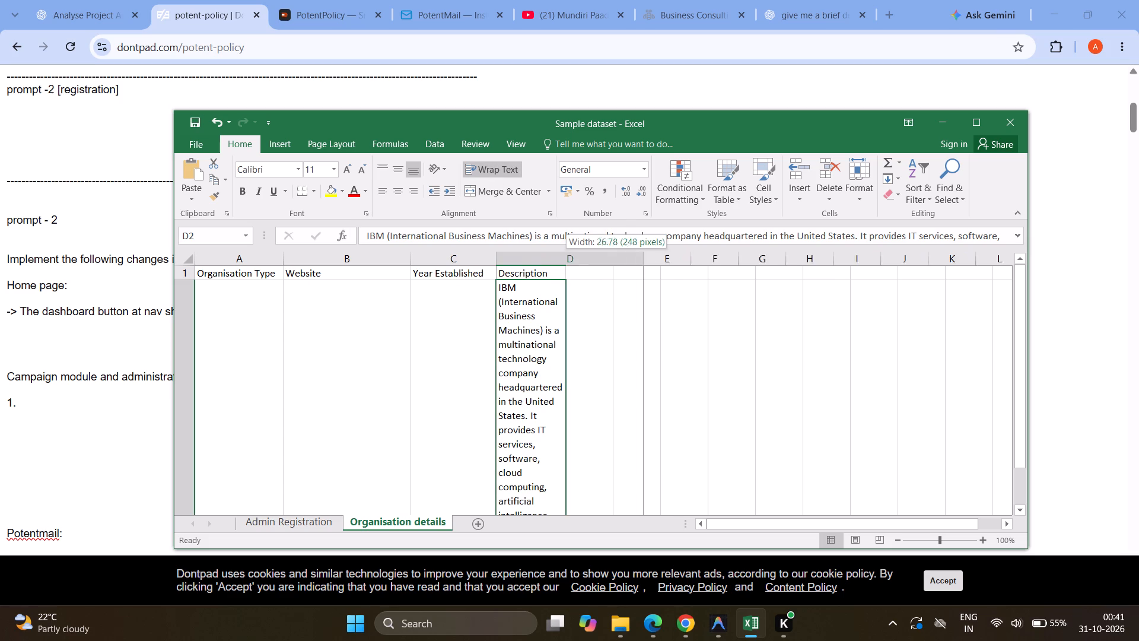
left_click_drag(673, 259, 719, 258)
scroll(567, 320, "down", 3)
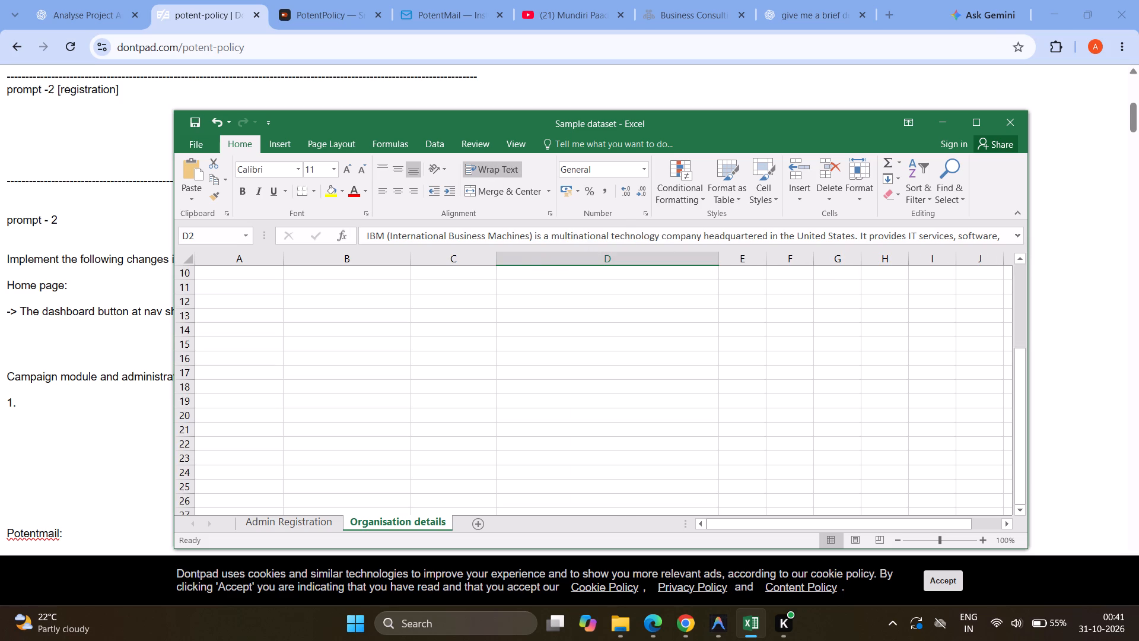
scroll(620, 398, "up", 6)
left_click(620, 395)
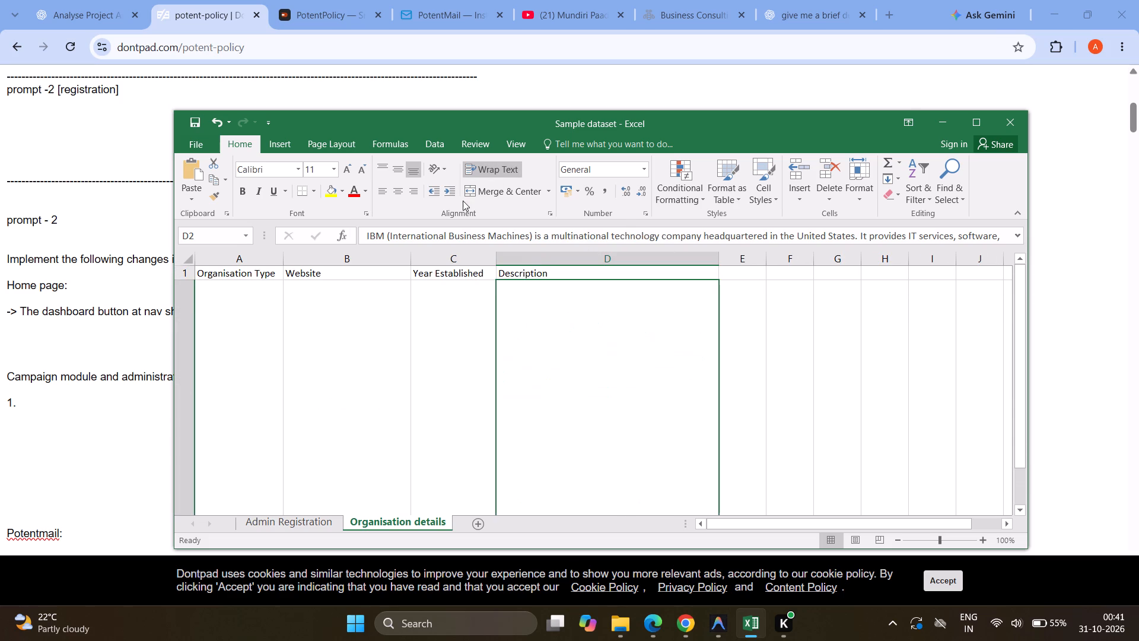
Top-align the IBM description in D2 of the Organisation details sheet.
left_click(377, 164)
scroll(584, 365, "up", 2)
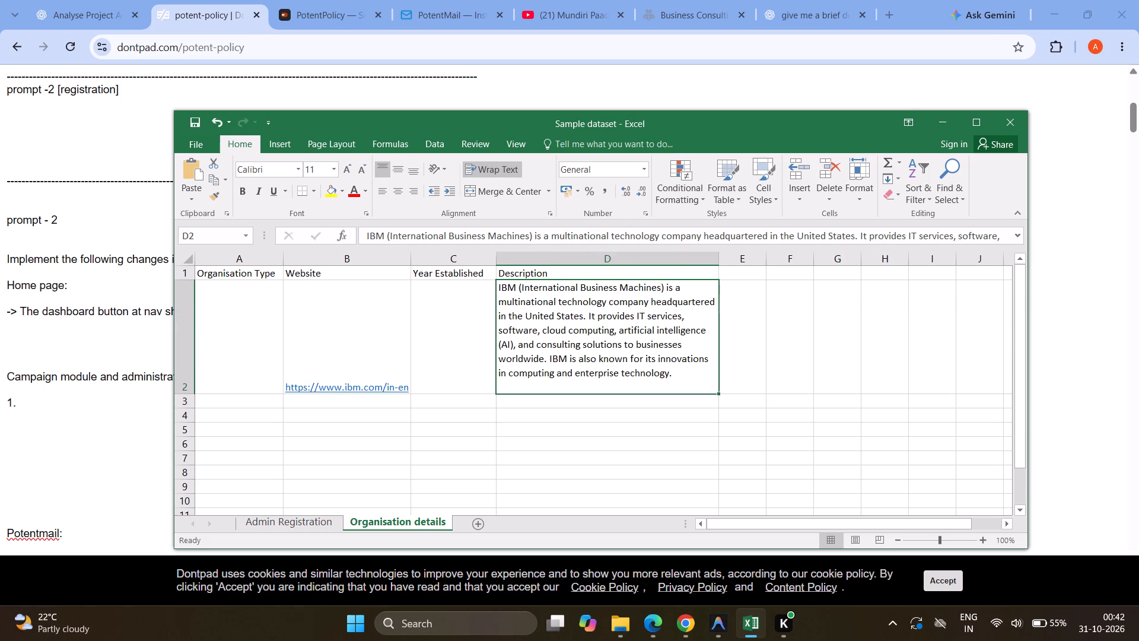
left_click_drag(739, 524, 694, 523)
Enter Private in A2 under Organisation Type.
left_click(255, 326)
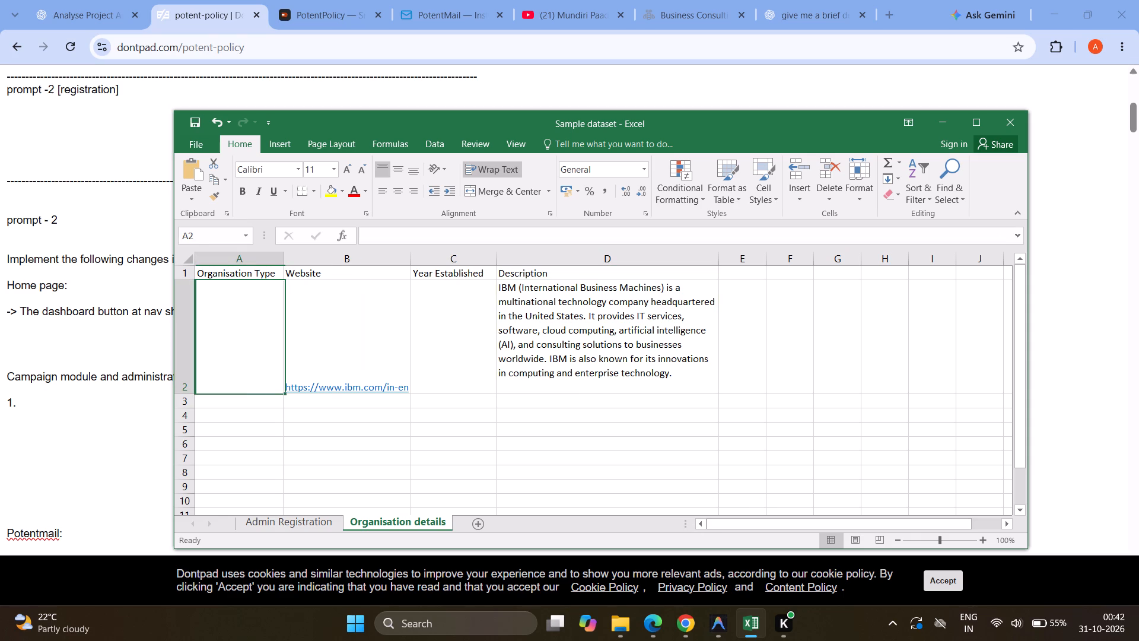
double_click(255, 326)
type("Private")
left_click(488, 304)
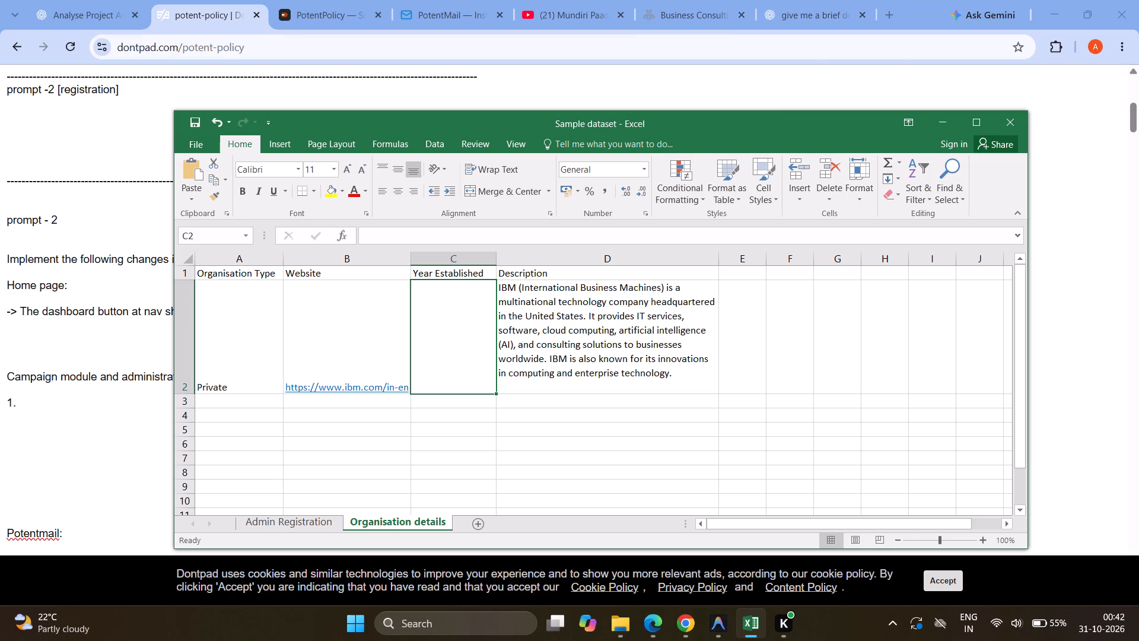
Switch to Chrome, return to the Google results for ibm, open IBM's Wikipedia article and copy the founding year 1911.
left_click(683, 15)
left_click(12, 53)
left_click(12, 53)
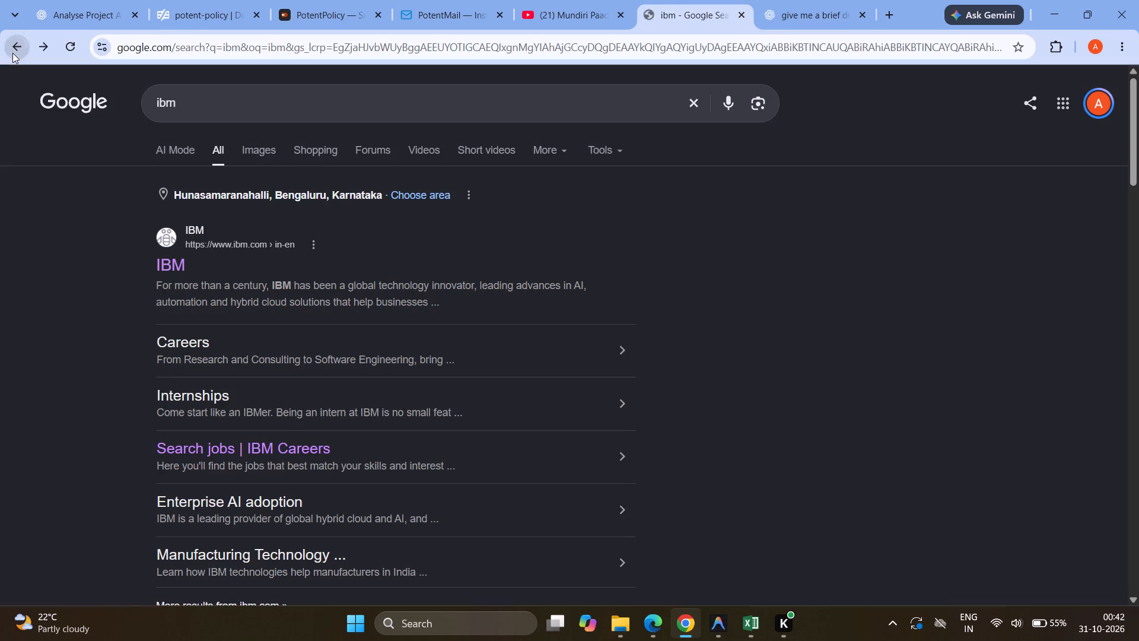
scroll(279, 320, "down", 12)
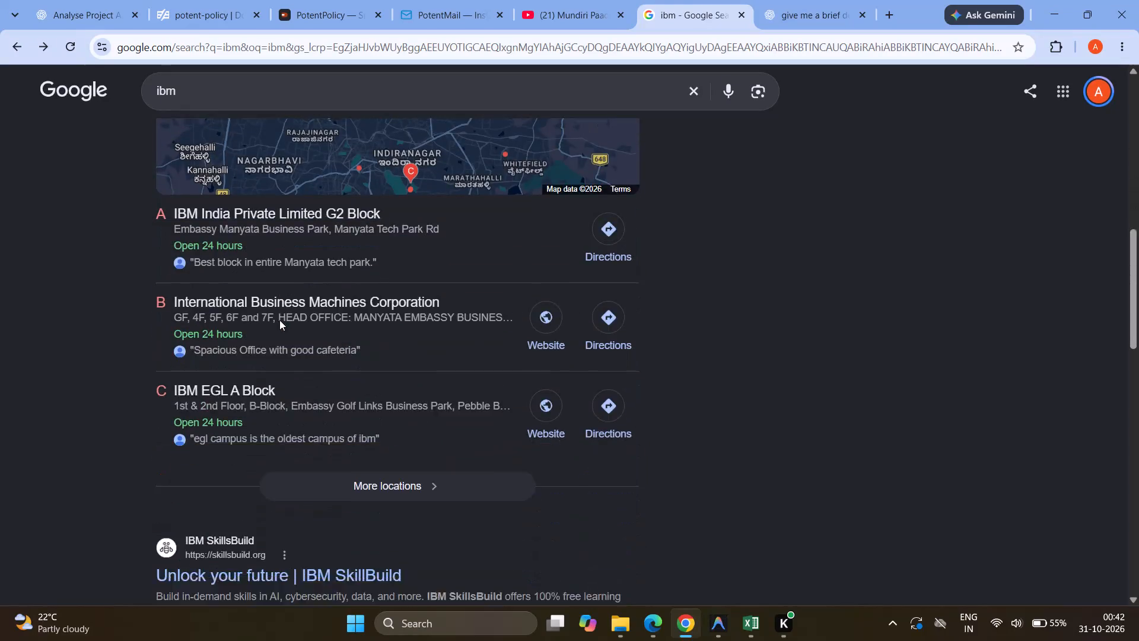
scroll(285, 347, "down", 1)
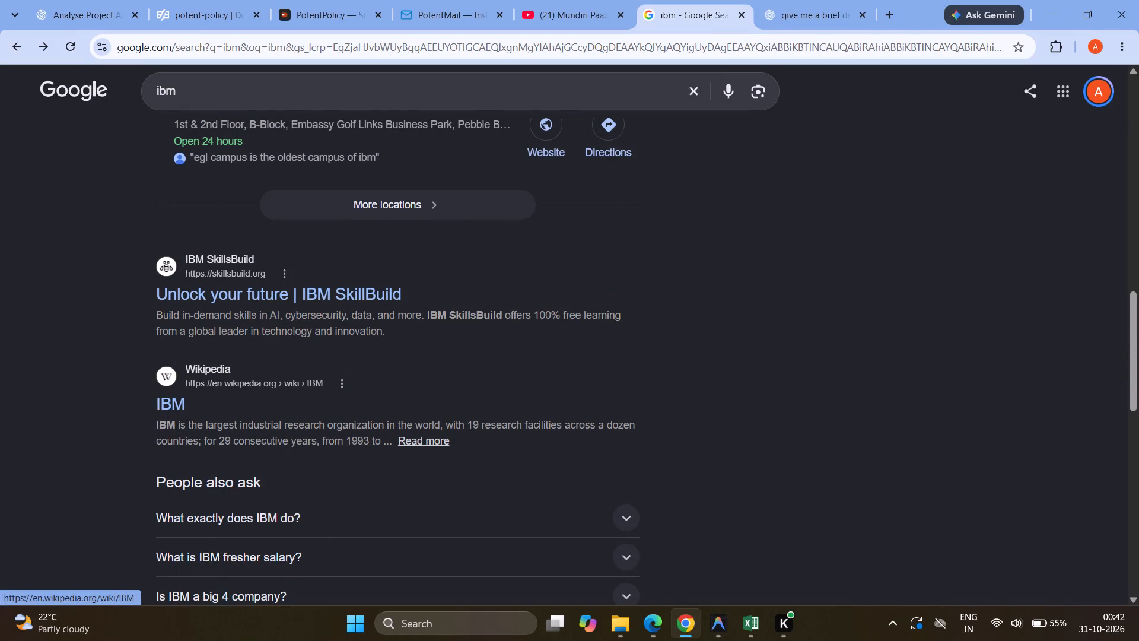
left_click(173, 388)
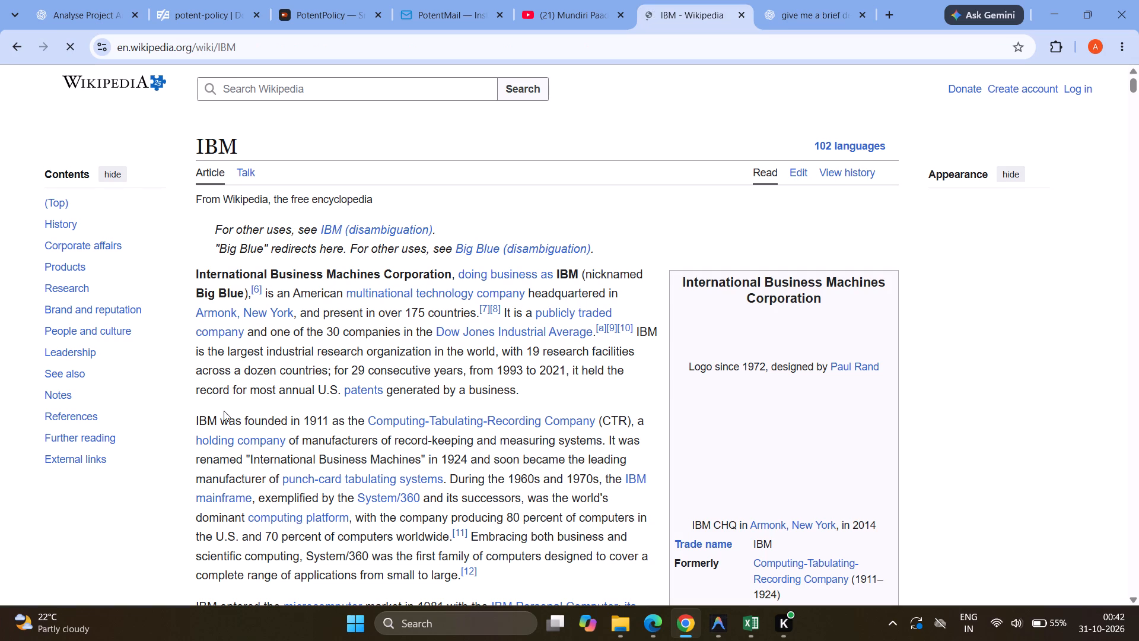
scroll(363, 347, "down", 2)
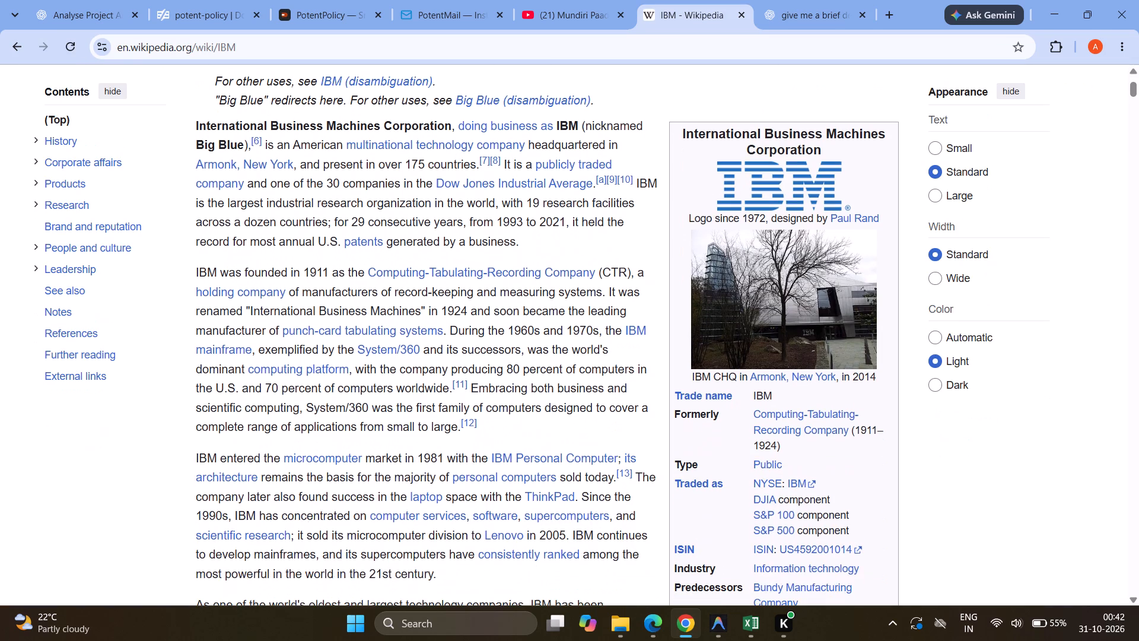
left_click_drag(303, 277, 331, 274)
key("ctrl+c")
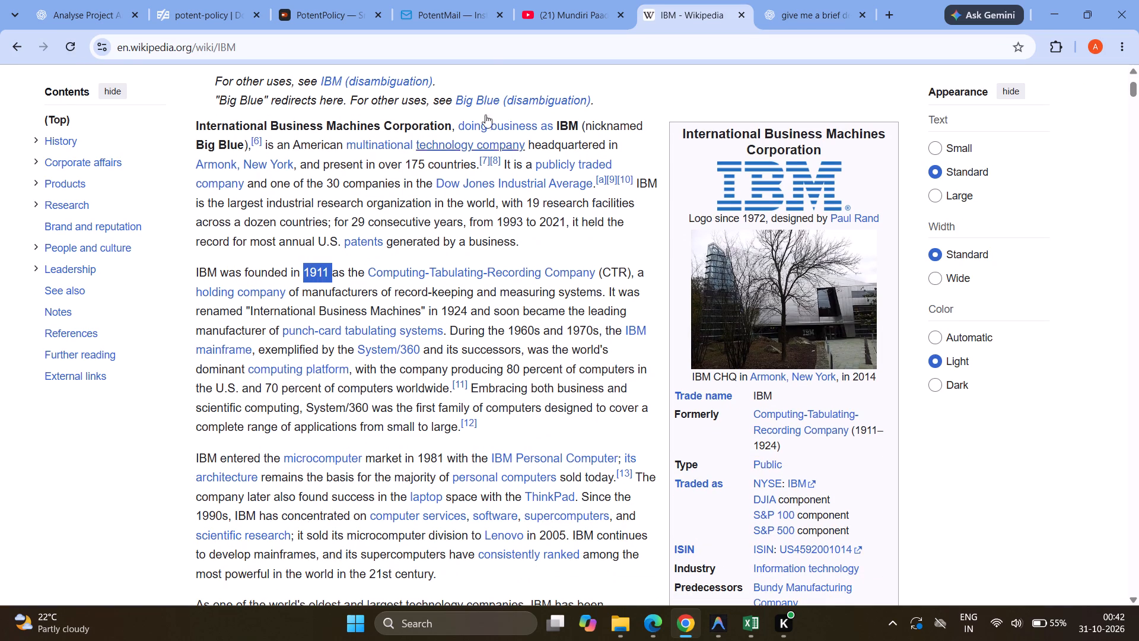
Paste the copied year 1911 into C2 under Year Established in Excel's Organisation details sheet.
left_click(206, 0)
left_click(300, 1)
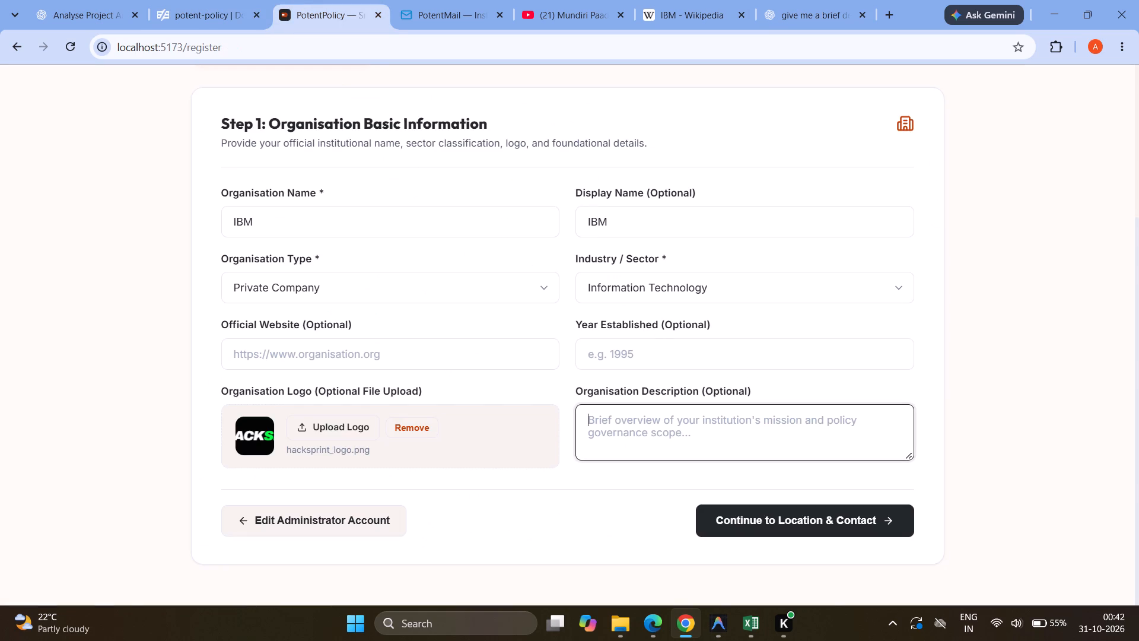
left_click(759, 631)
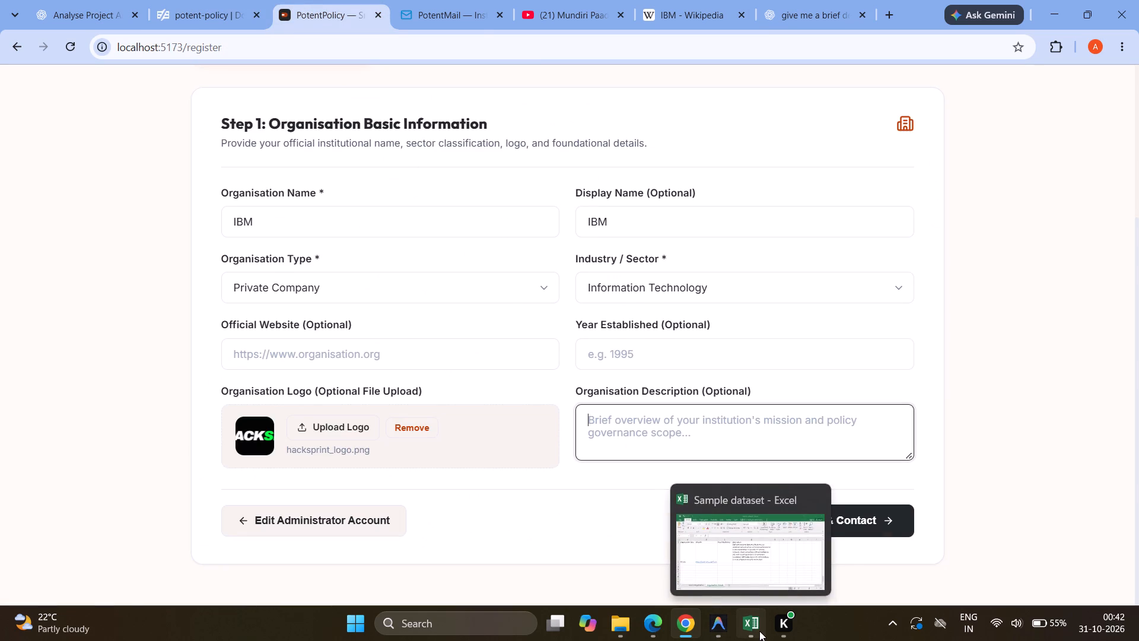
key("ctrl+v")
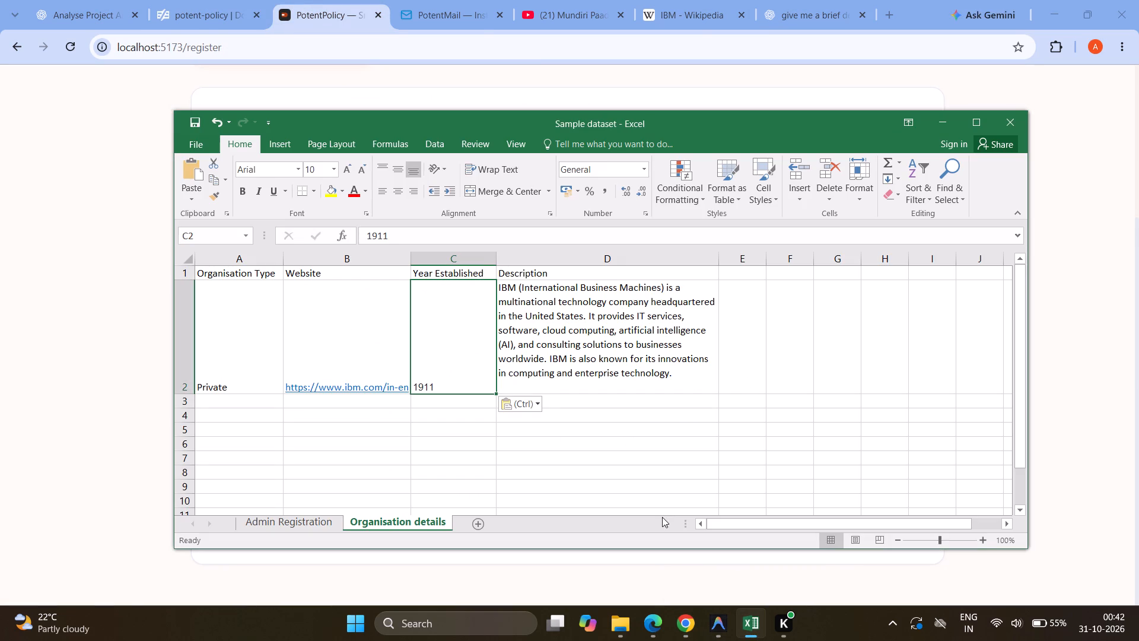
left_click(662, 462)
left_click(736, 273)
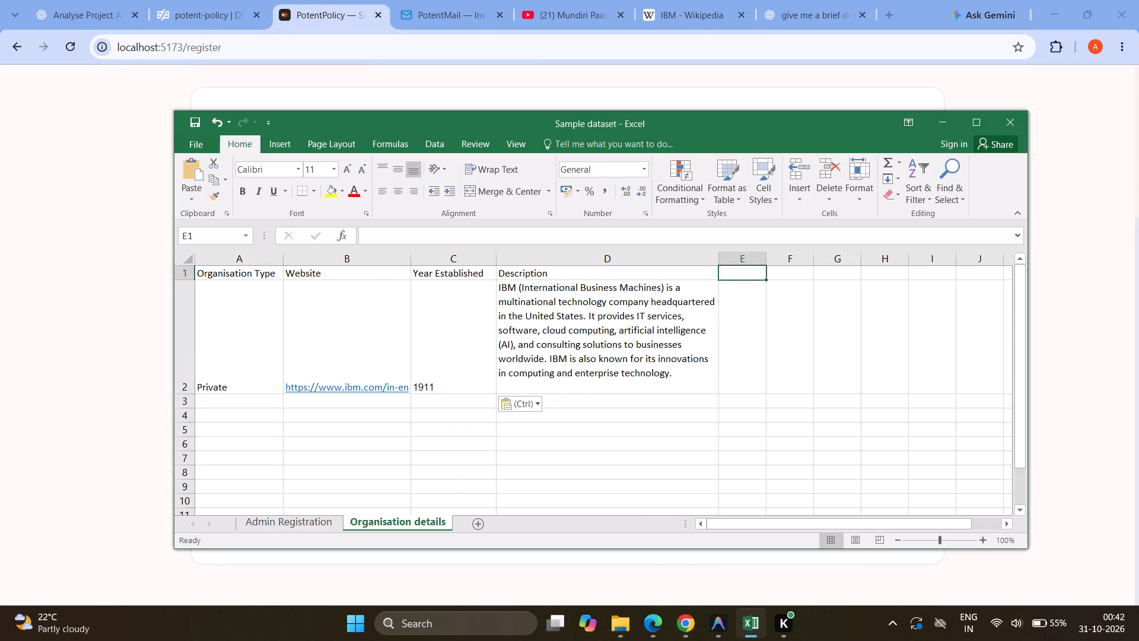
Copy the IBM description from D2 in Excel into the Organisation Description field of PotentPolicy's registration form in Chrome.
left_click(677, 627)
left_click(677, 627)
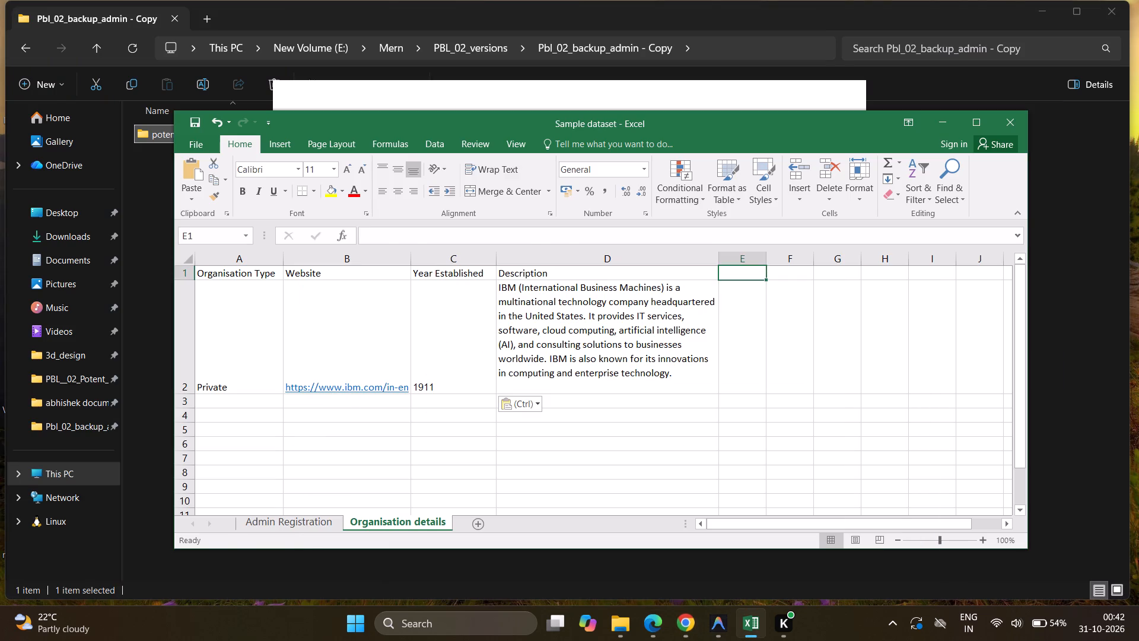
left_click(537, 310)
key("ctrl+c")
left_click(687, 611)
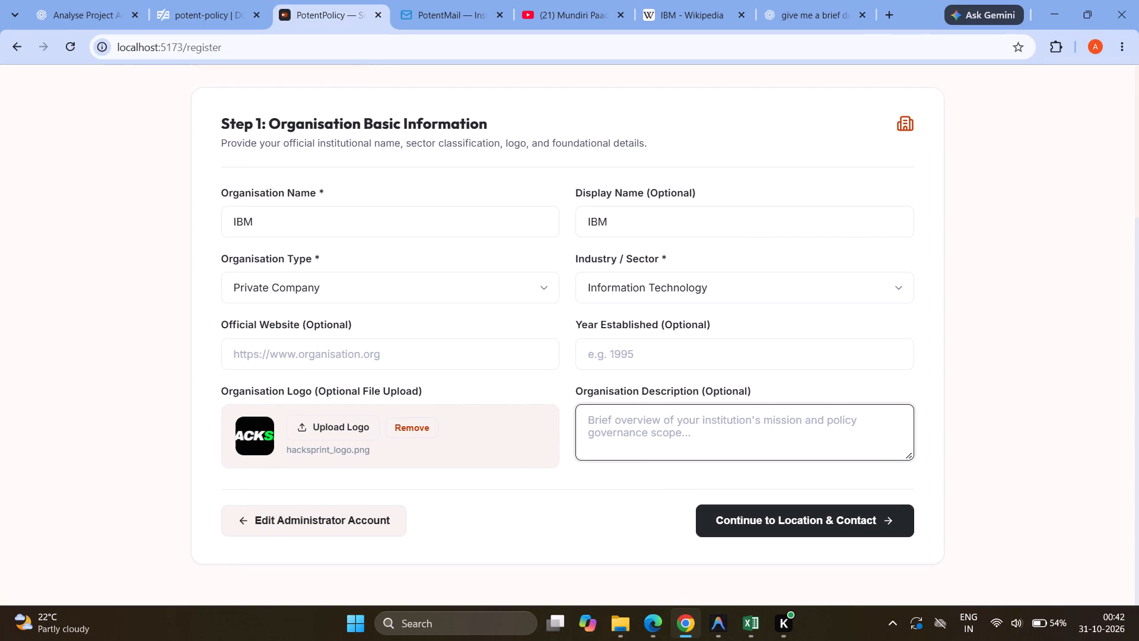
key("ctrl+v")
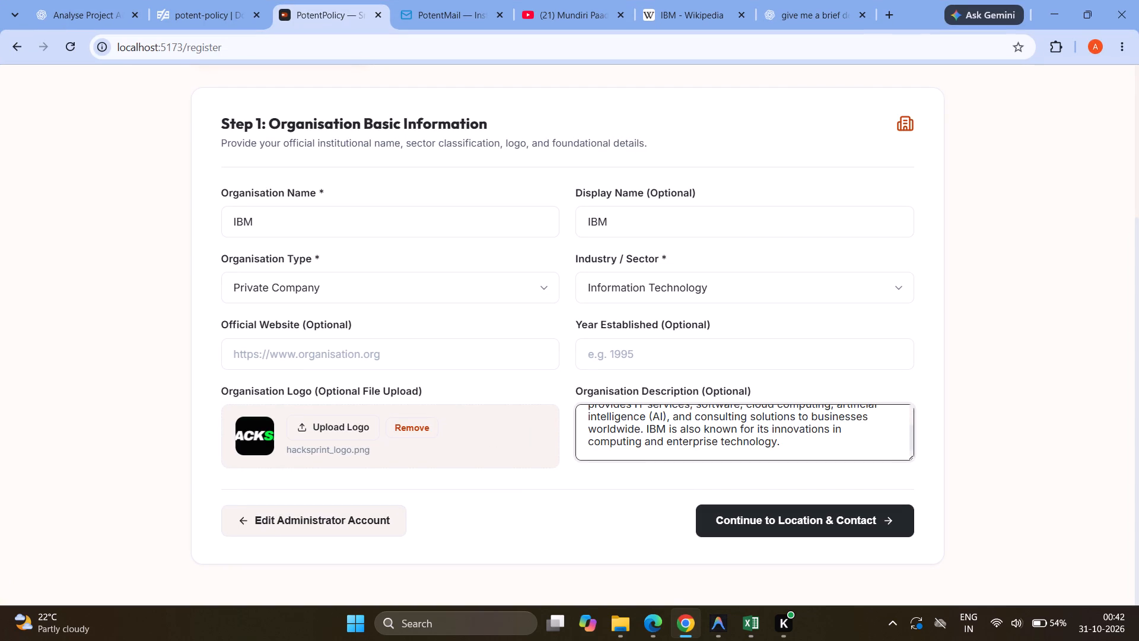
left_click(746, 627)
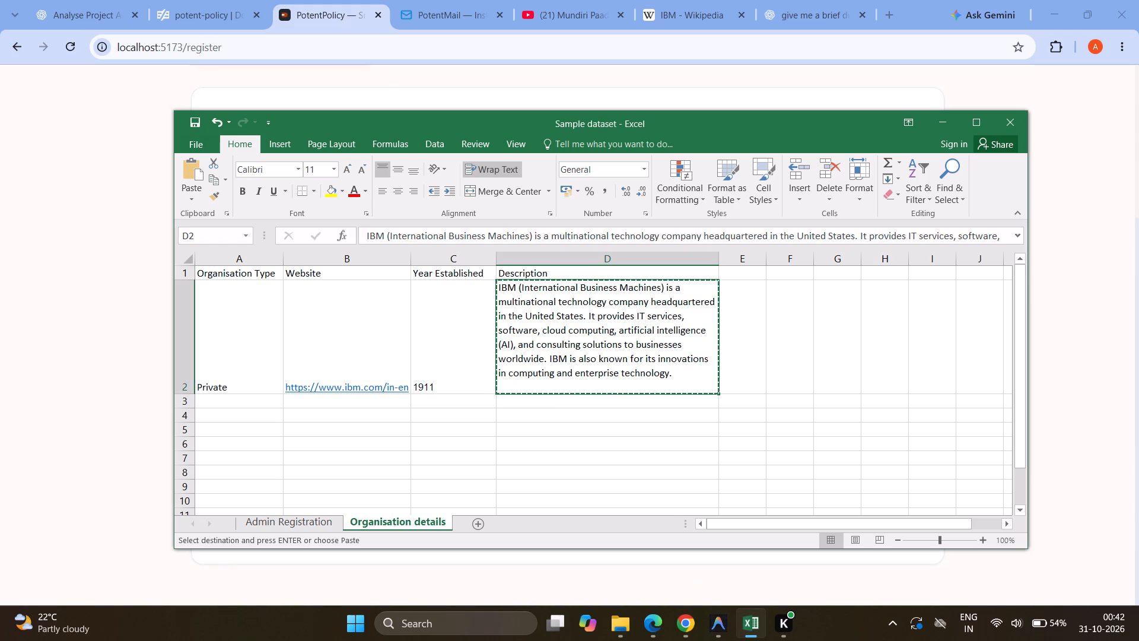
left_click(335, 360)
key("ctrl+c")
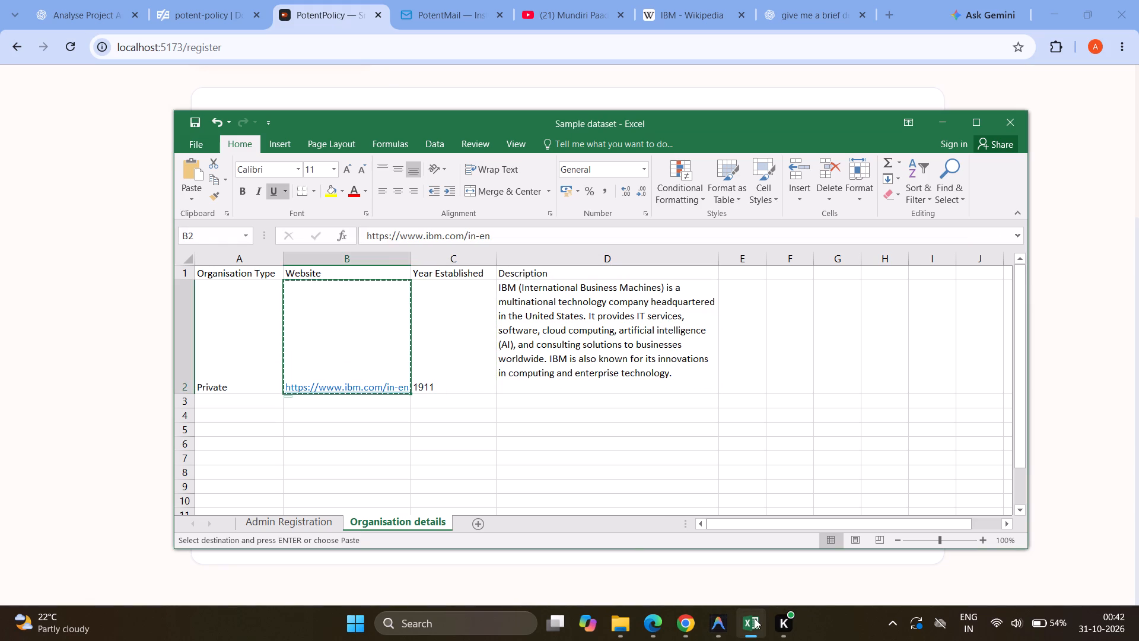
left_click(755, 618)
left_click(347, 357)
key("ctrl+v")
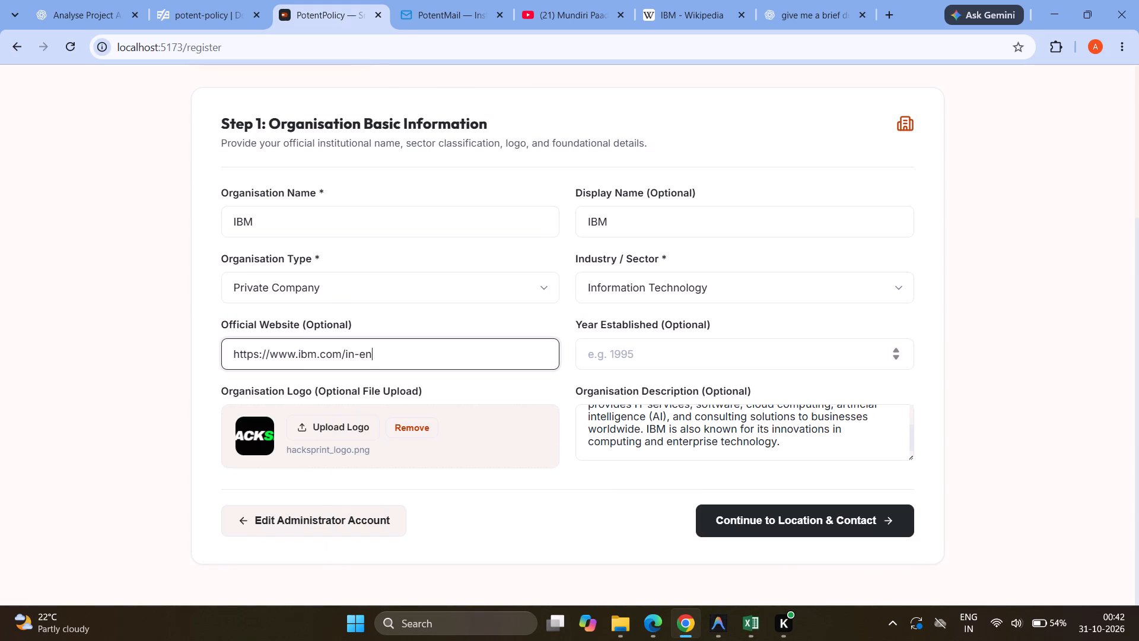
Set Year Established to 1911 in PotentPolicy and continue to the Location & Contact step.
left_click(647, 364)
left_click(751, 620)
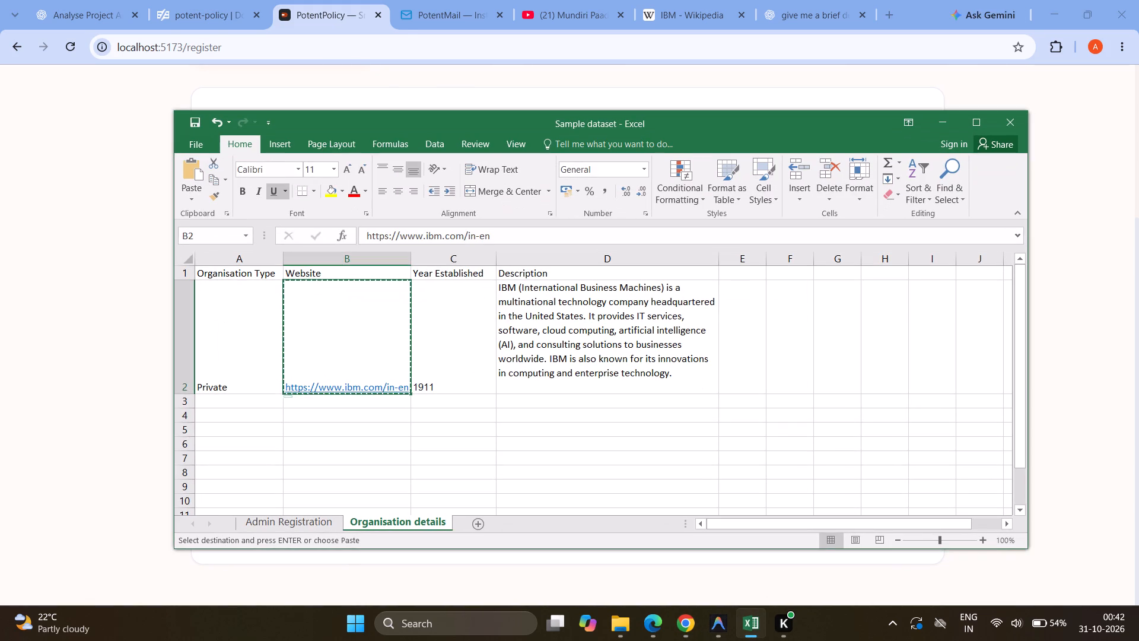
scroll(513, 383, "up", 2)
left_click(739, 607)
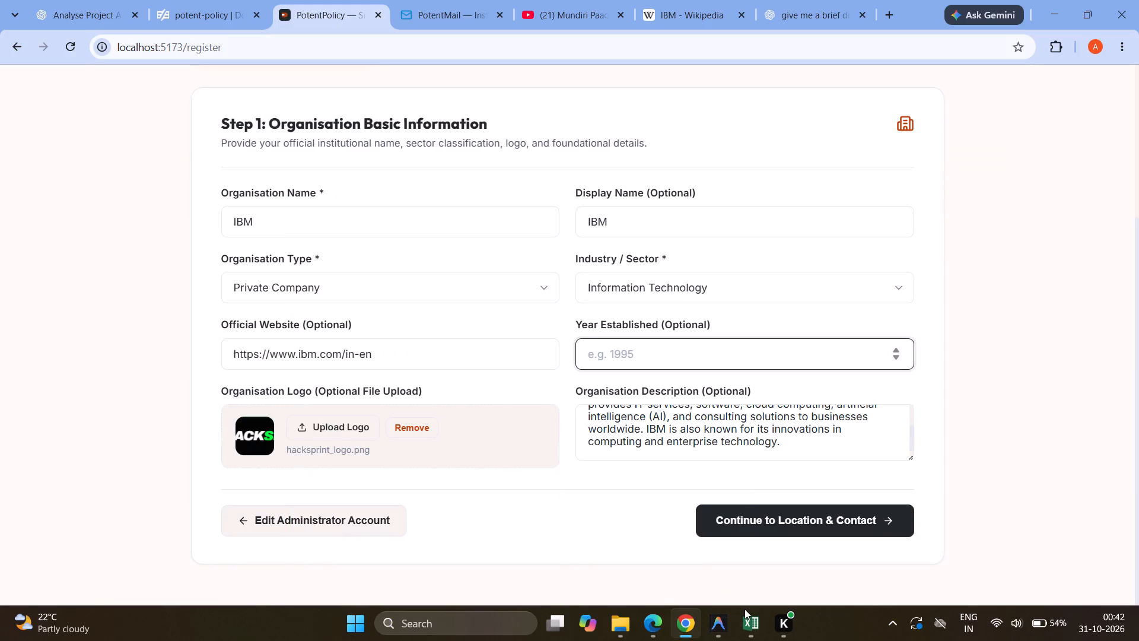
type("1911")
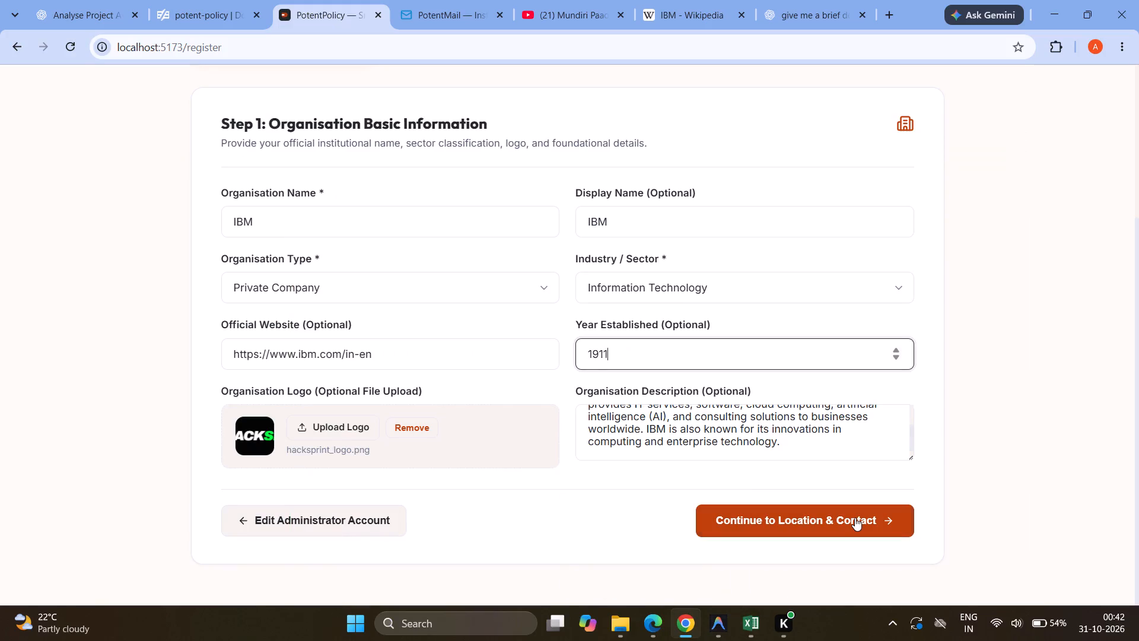
left_click(855, 518)
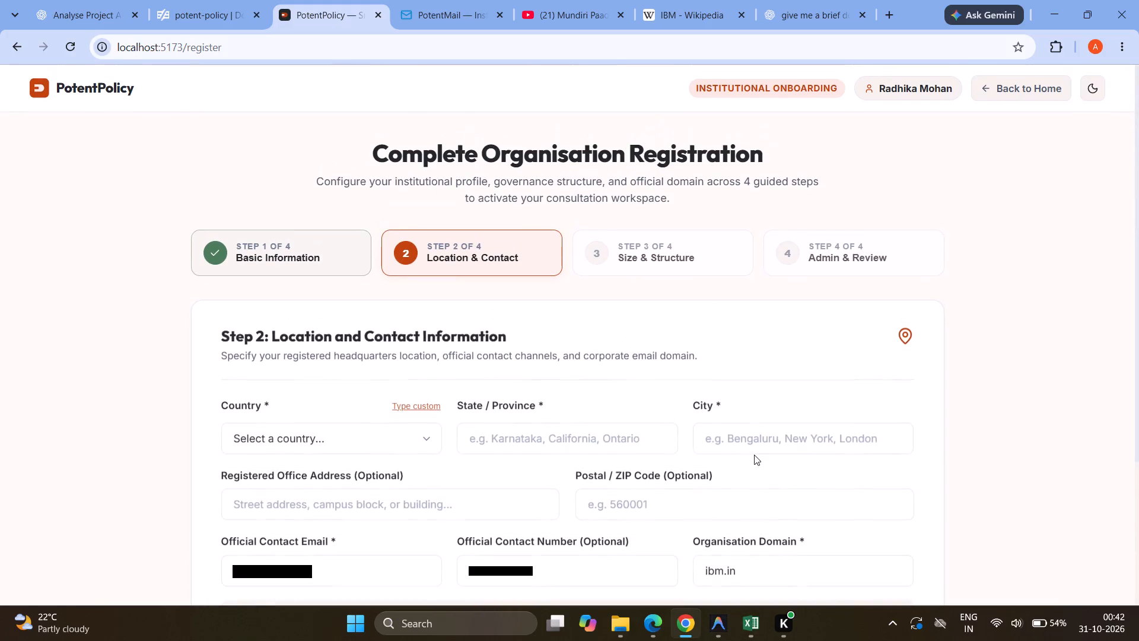
Select India as the country in the Location and Contact Information form.
scroll(536, 288, "down", 2)
scroll(403, 312, "up", 3)
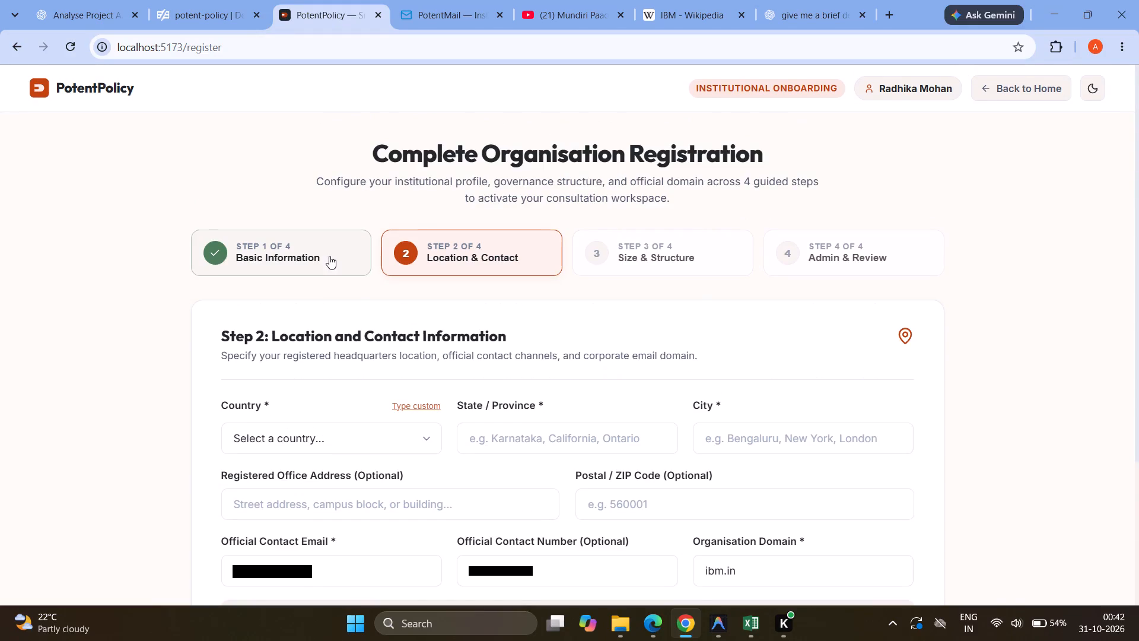
scroll(372, 328, "down", 2)
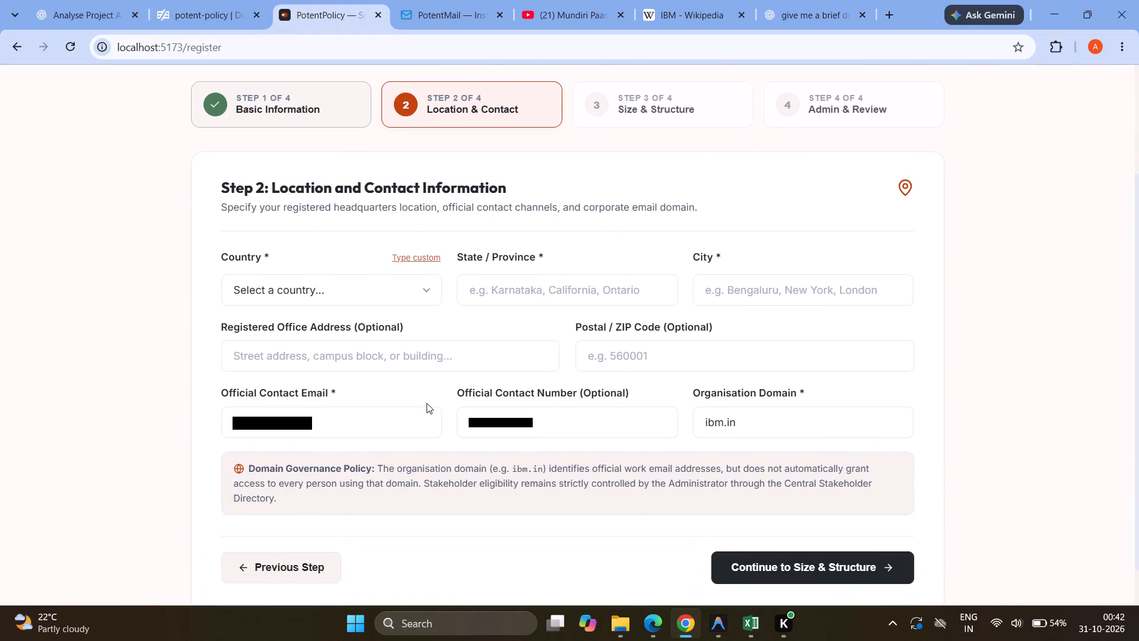
left_click(415, 290)
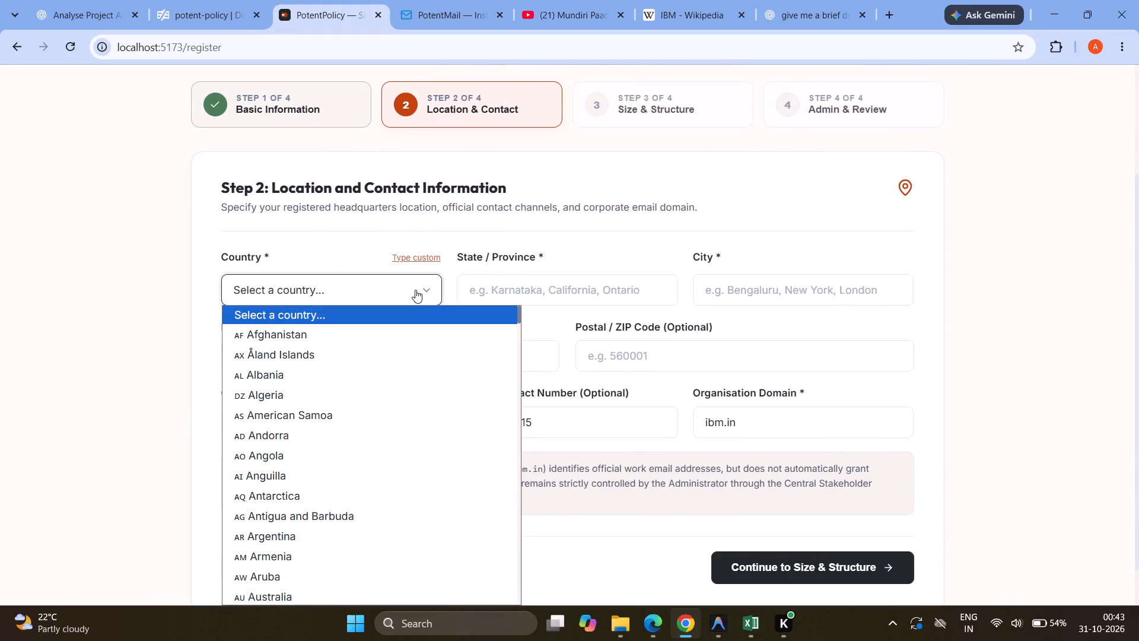
type("India")
scroll(364, 386, "down", 18)
scroll(364, 386, "up", 2)
scroll(336, 449, "up", 1)
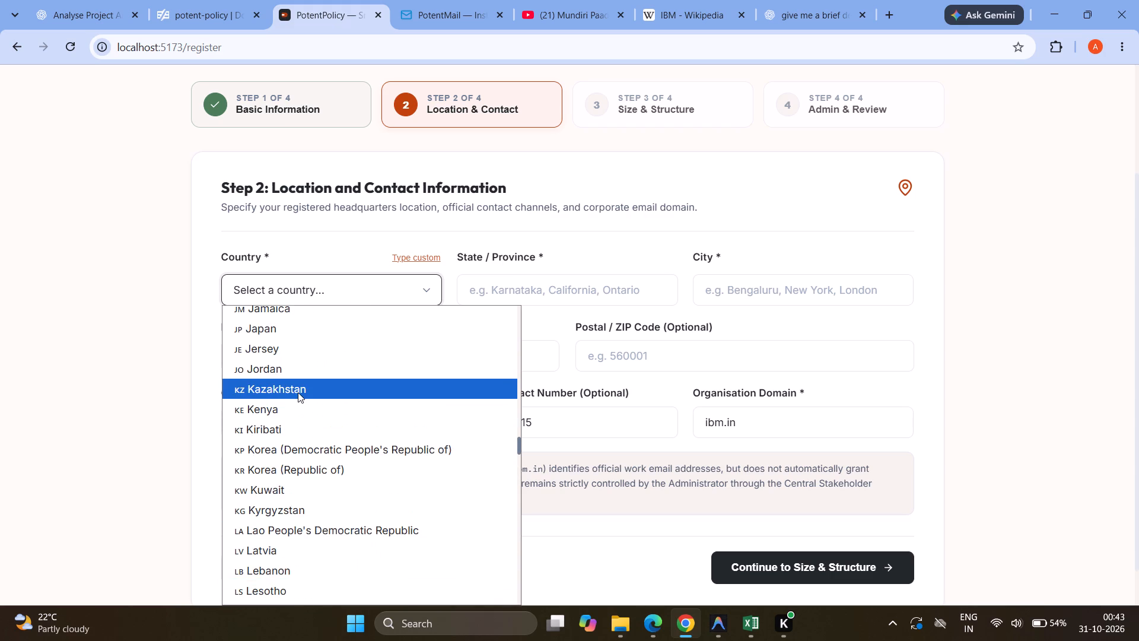
scroll(298, 392, "down", 2)
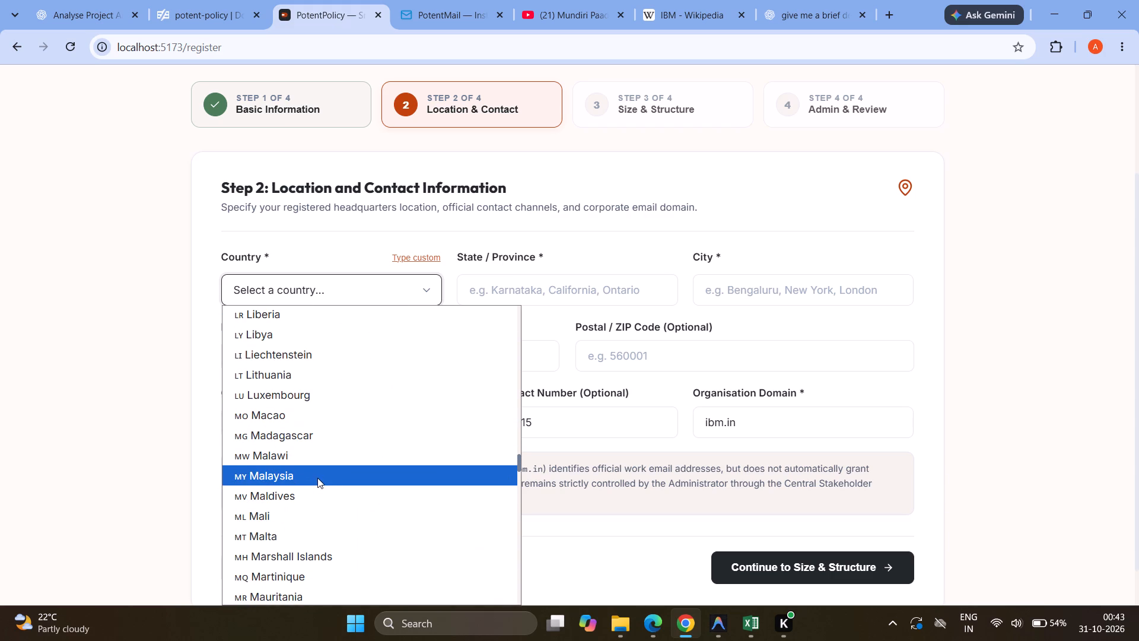
scroll(317, 478, "down", 1)
scroll(317, 478, "up", 2)
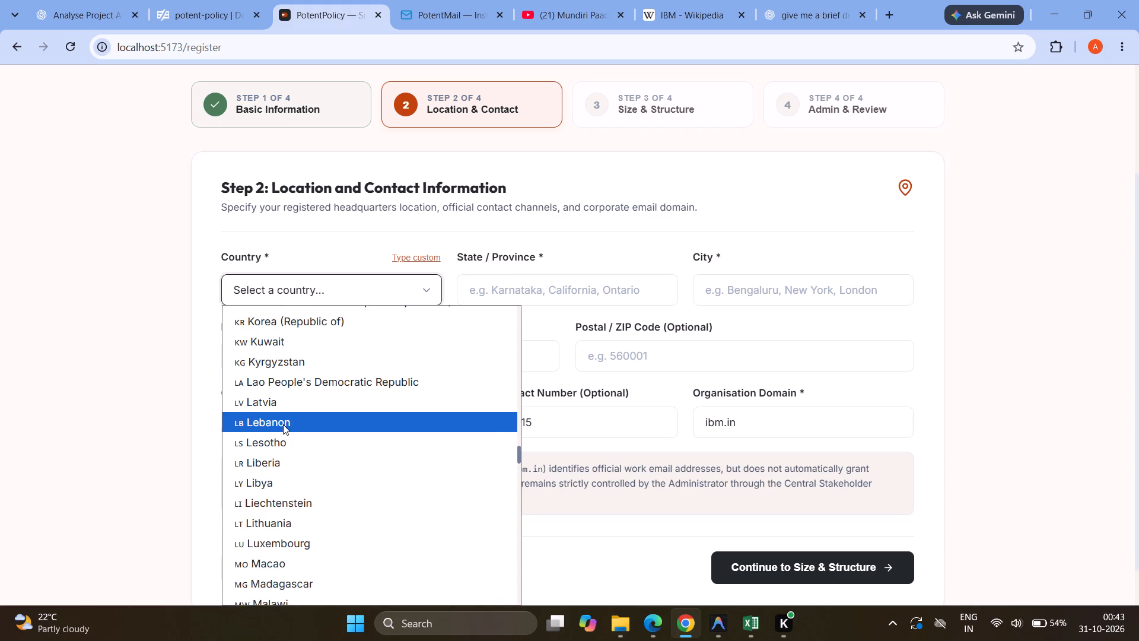
scroll(283, 424, "down", 1)
scroll(297, 422, "up", 1)
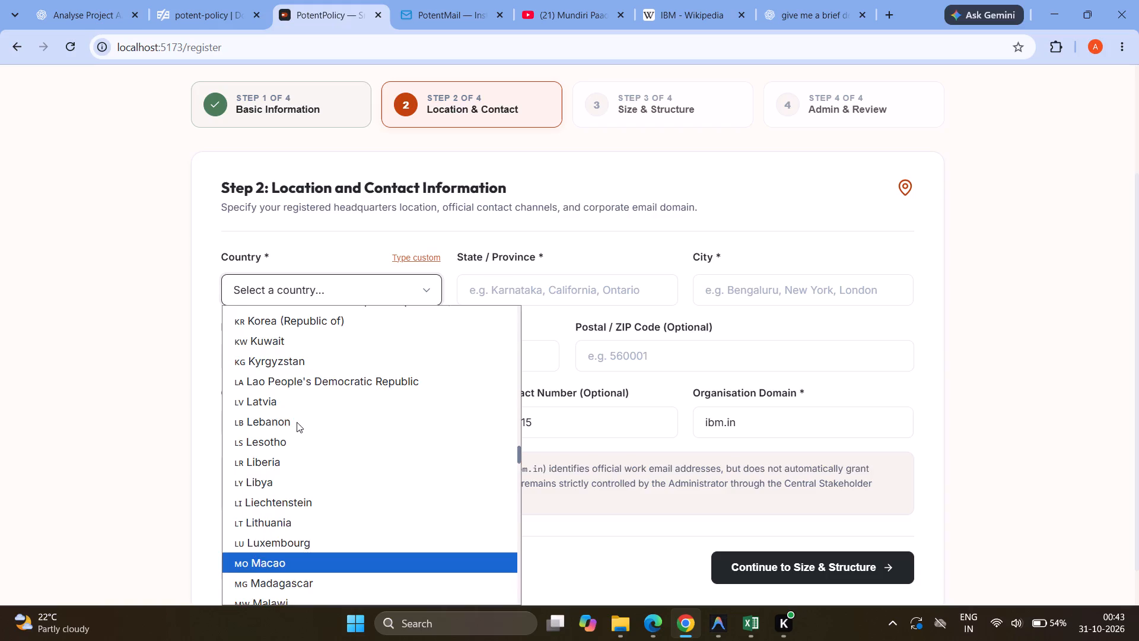
scroll(297, 422, "up", 1)
scroll(297, 422, "down", 3)
scroll(297, 422, "up", 2)
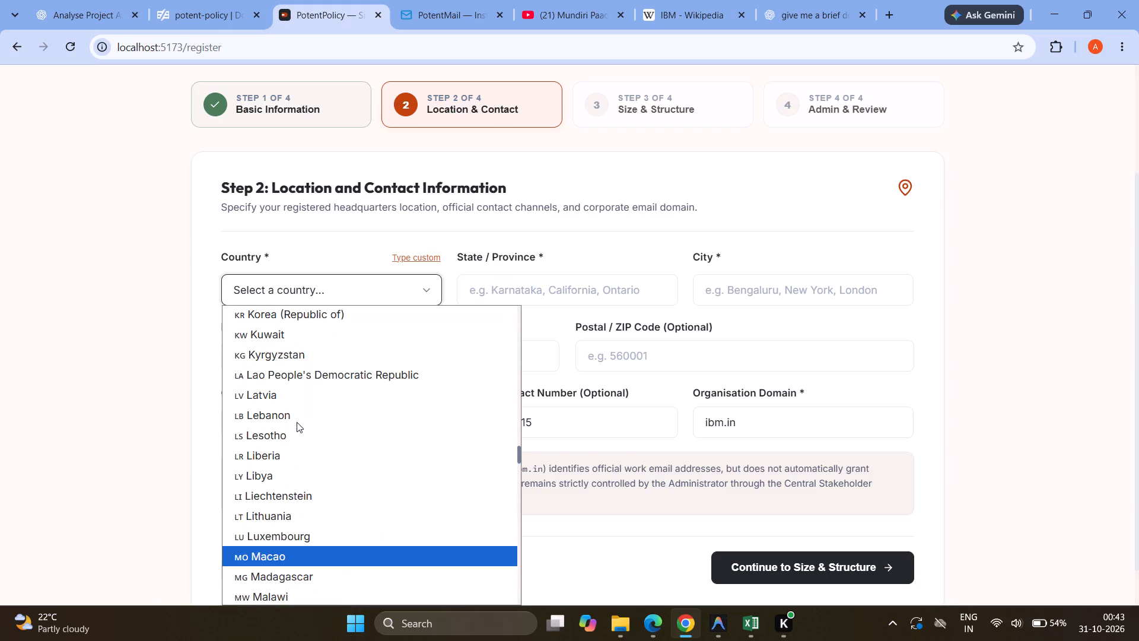
scroll(297, 422, "up", 3)
left_click(279, 426)
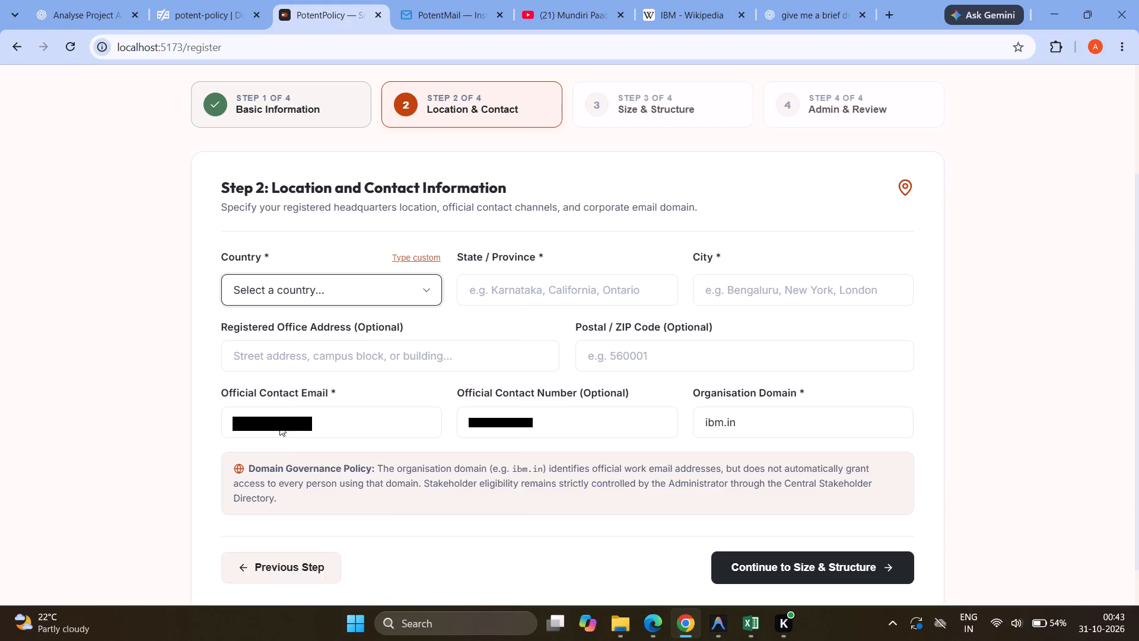
Select Karnataka as the state or province.
left_click(538, 291)
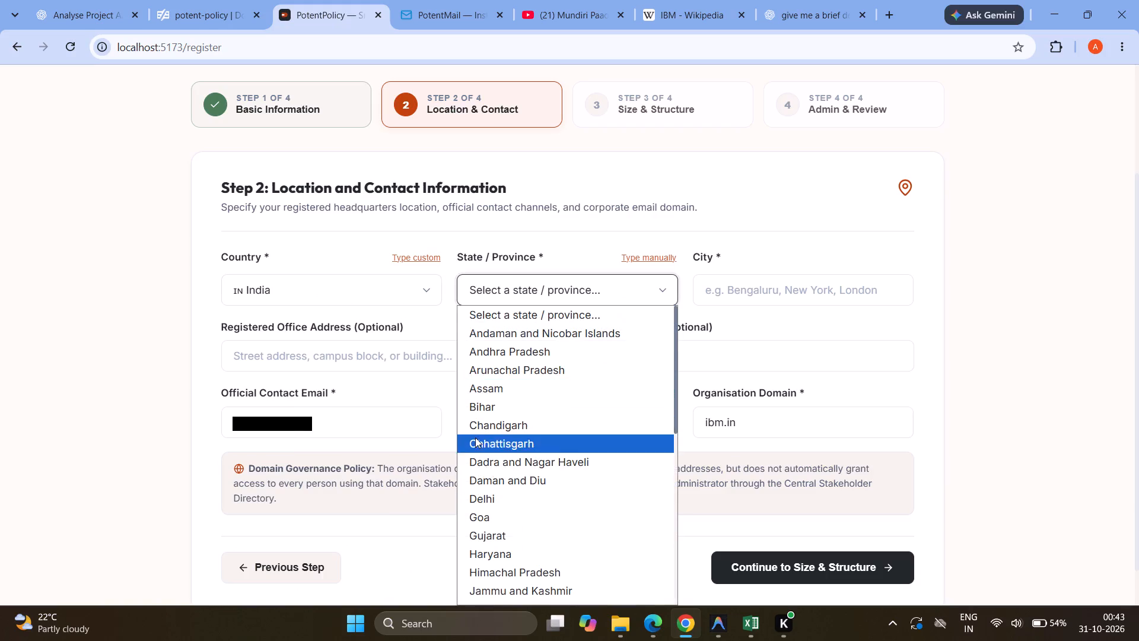
scroll(478, 436, "down", 1)
left_click(505, 473)
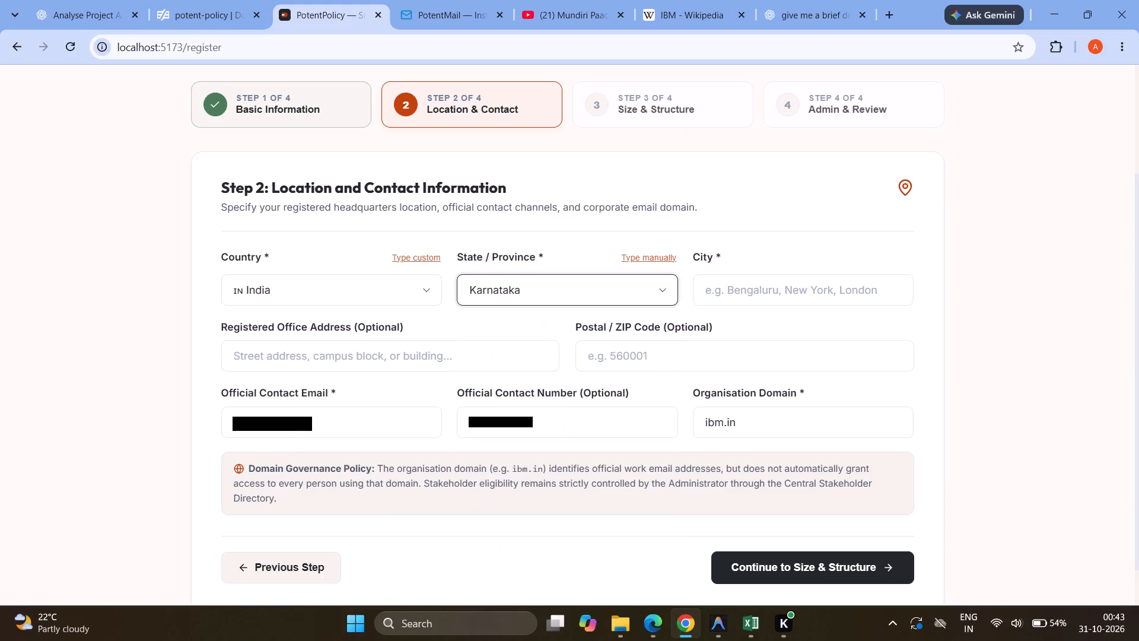
Set the City to Bengaluru in the Location and Contact Information form.
left_click(759, 290)
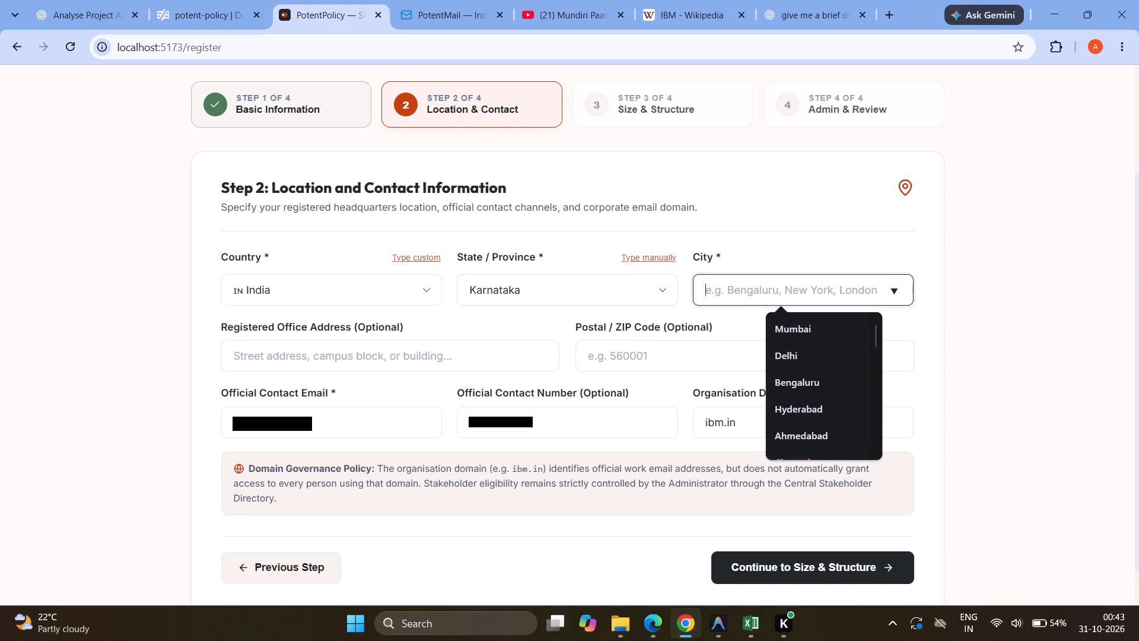
type("Bengaluru")
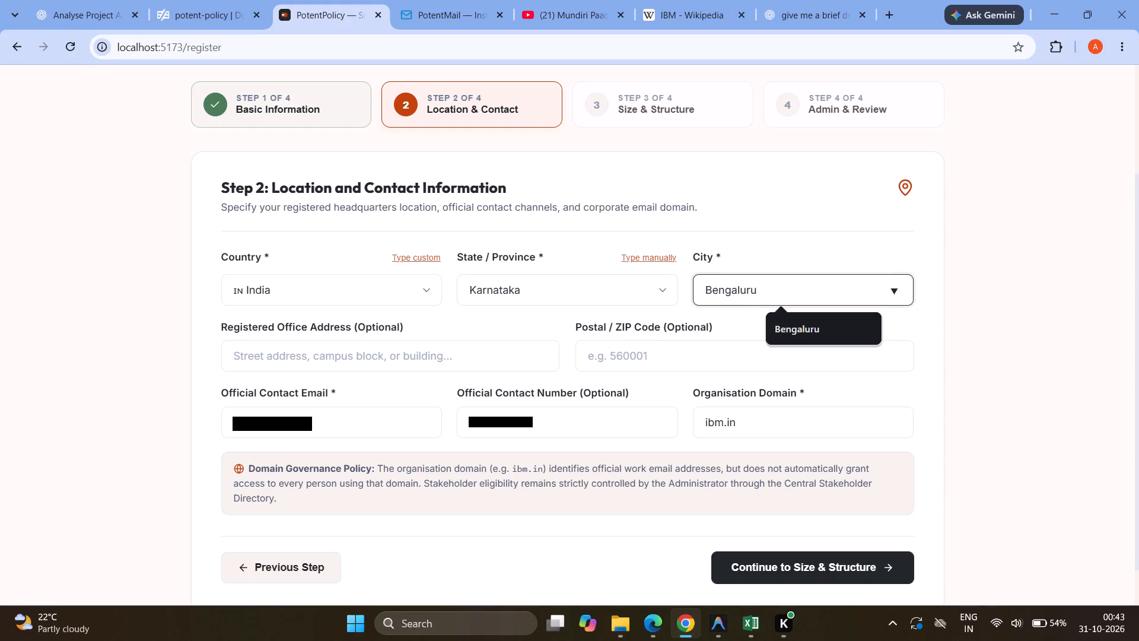
left_click(400, 356)
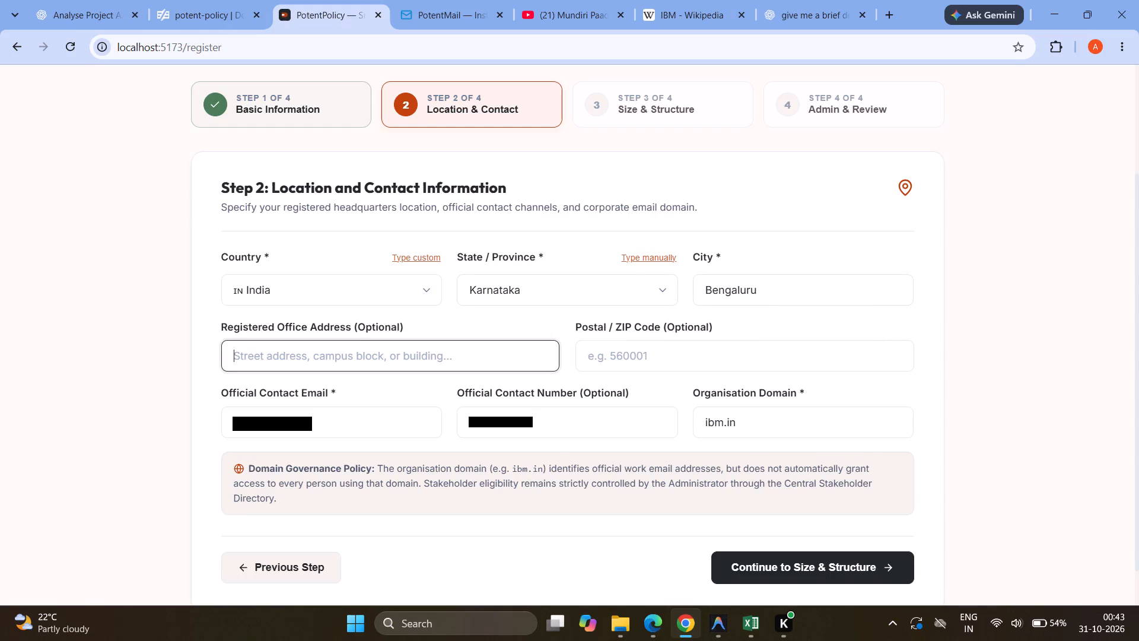
left_click(862, 299)
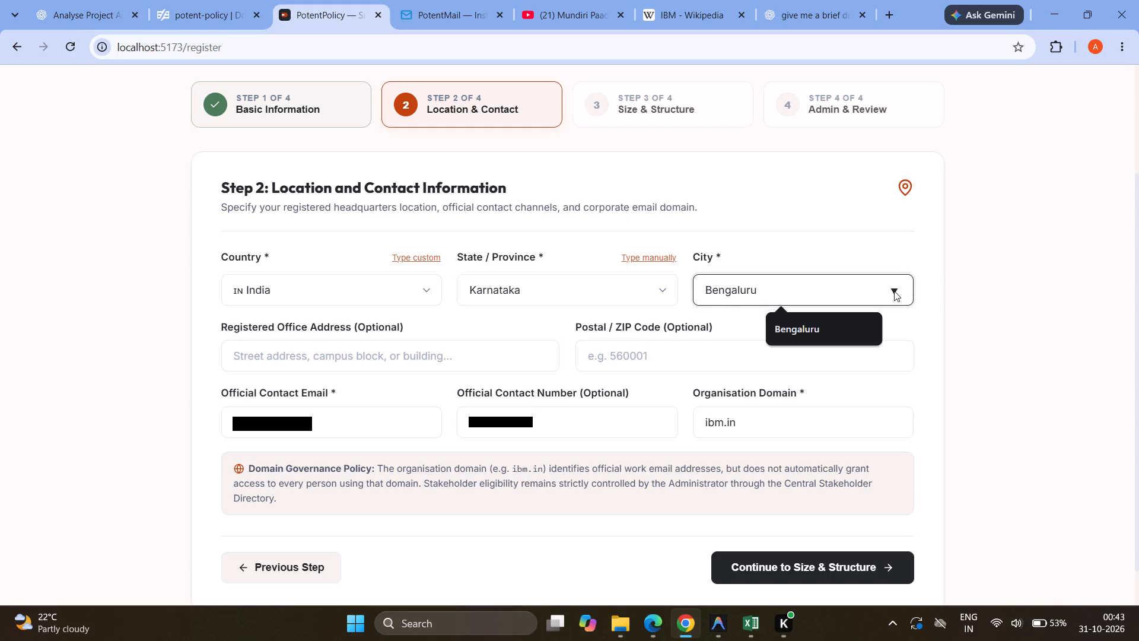
left_click_drag(894, 291, 896, 263)
Search Google for "IBM bangalore" in a new tab and open the first IBM India Private Limited office listing.
left_click(281, 357)
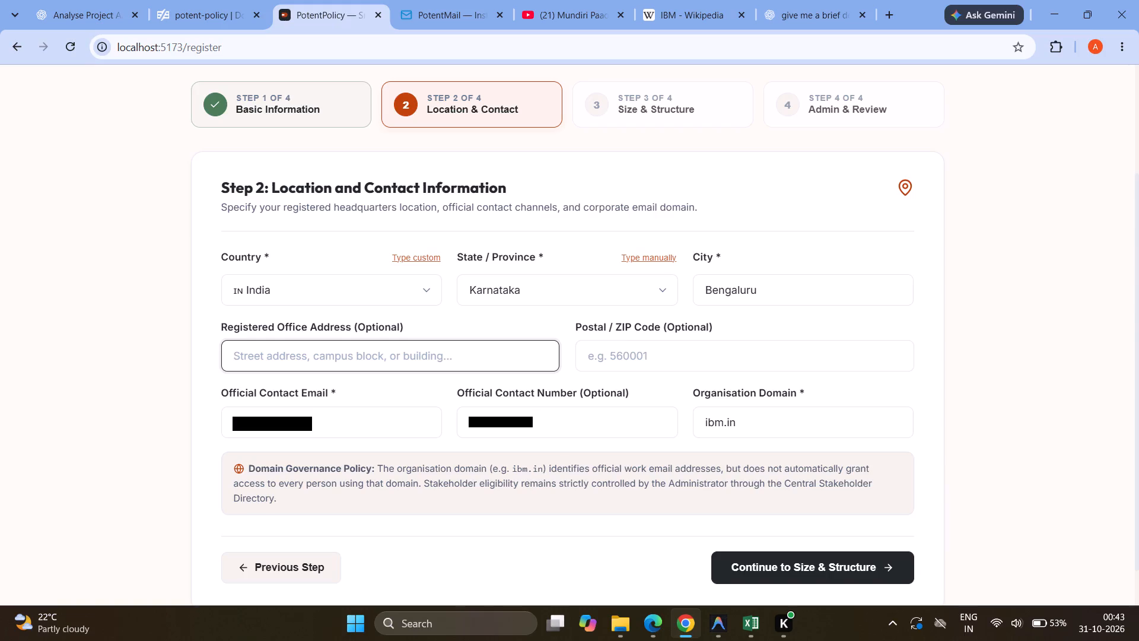
left_click(441, 361)
left_click(785, 1)
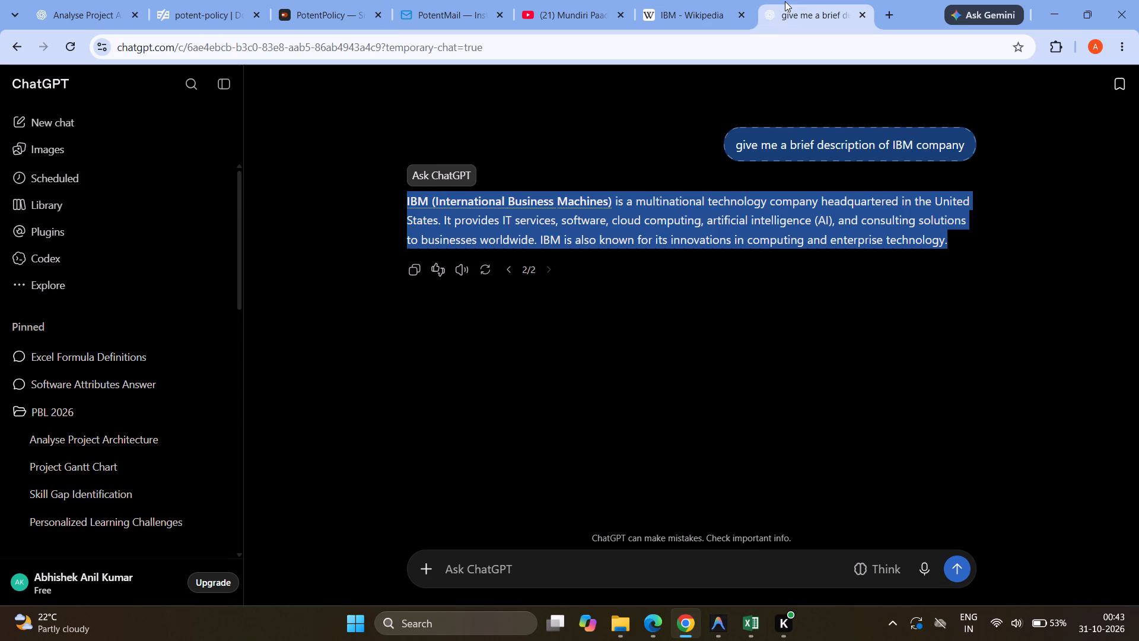
left_click(885, 8)
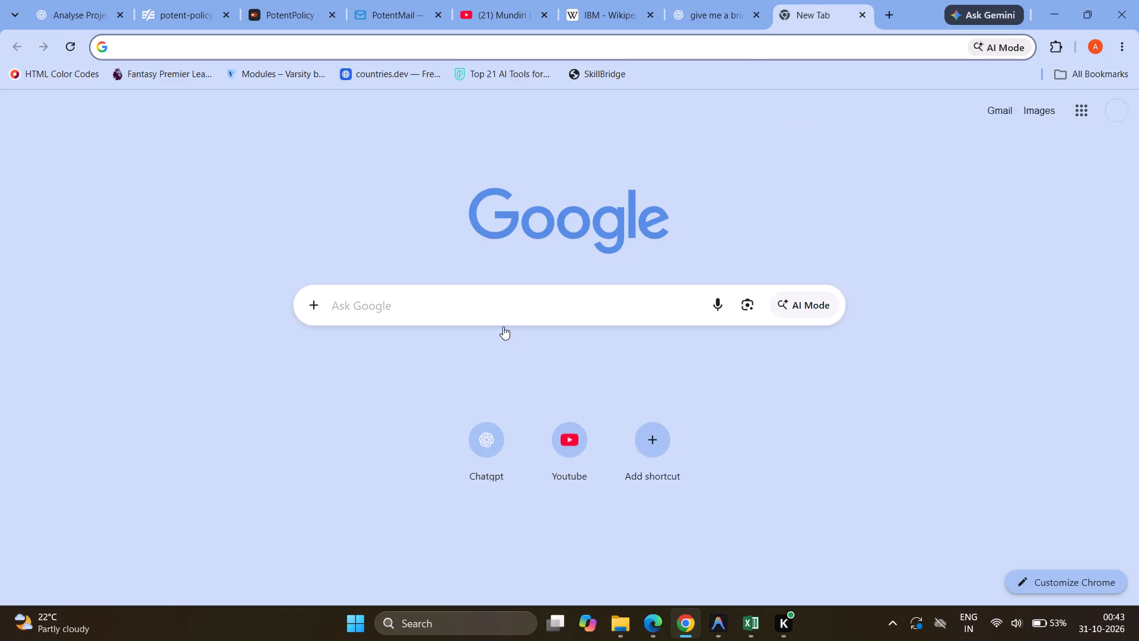
left_click(502, 307)
type("IBM bangalore")
key("Return")
left_click(275, 271)
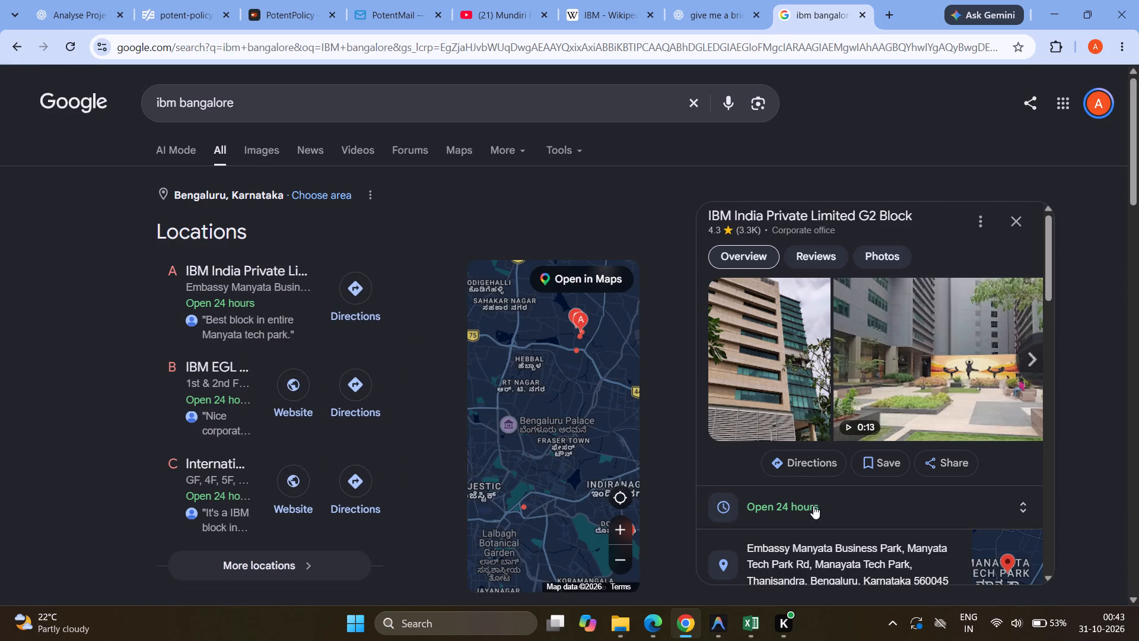
Inspect the listing's address element and copy the full Embassy Manyata Business Park address from its HTML text.
scroll(815, 506, "down", 1)
left_click_drag(740, 466, 763, 474)
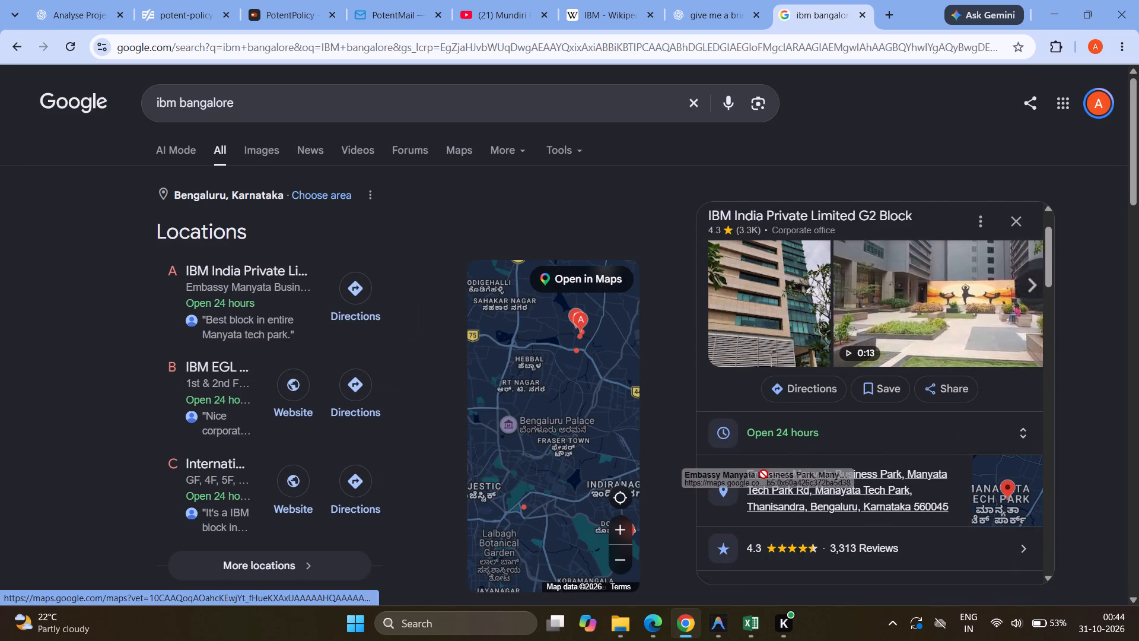
left_click_drag(763, 474, 876, 497)
right_click(883, 482)
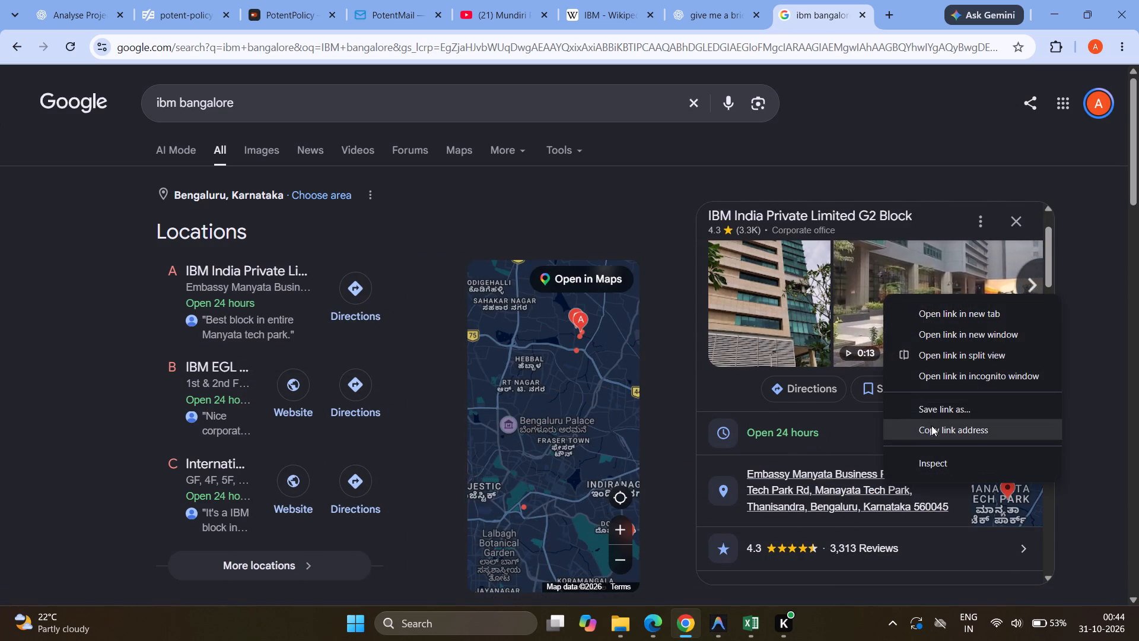
left_click(934, 461)
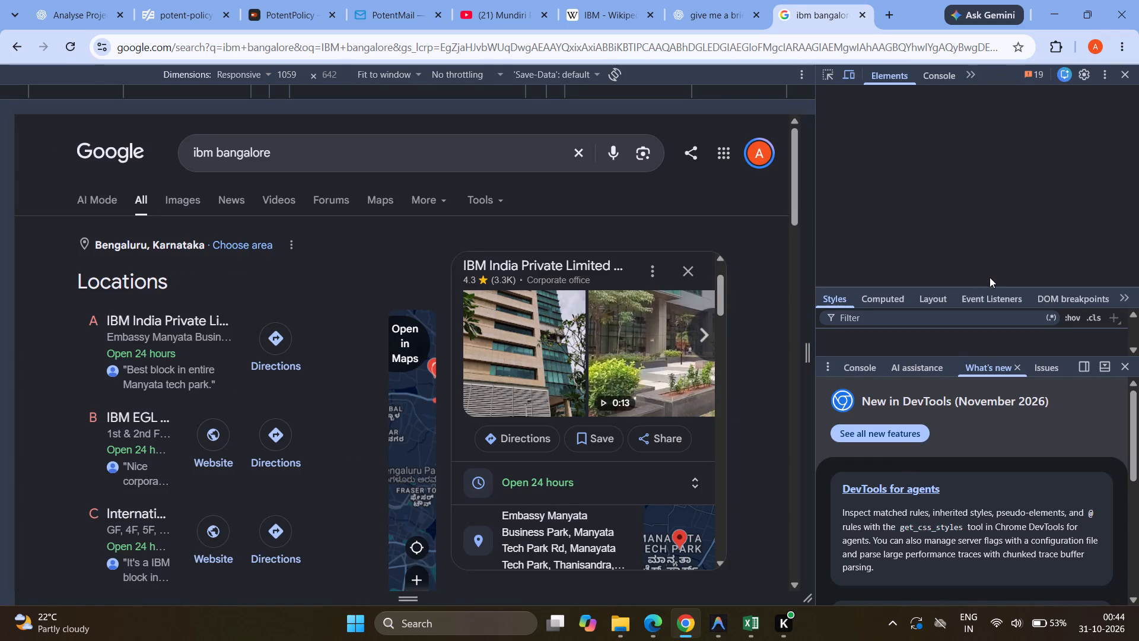
scroll(974, 173, "down", 2)
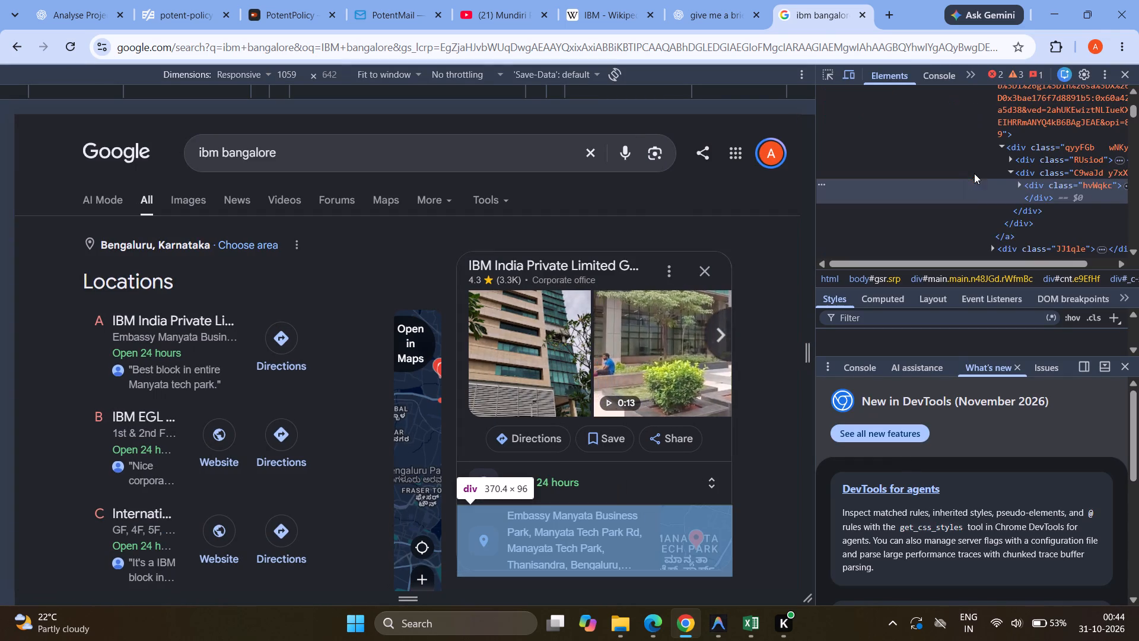
scroll(1014, 217, "down", 1)
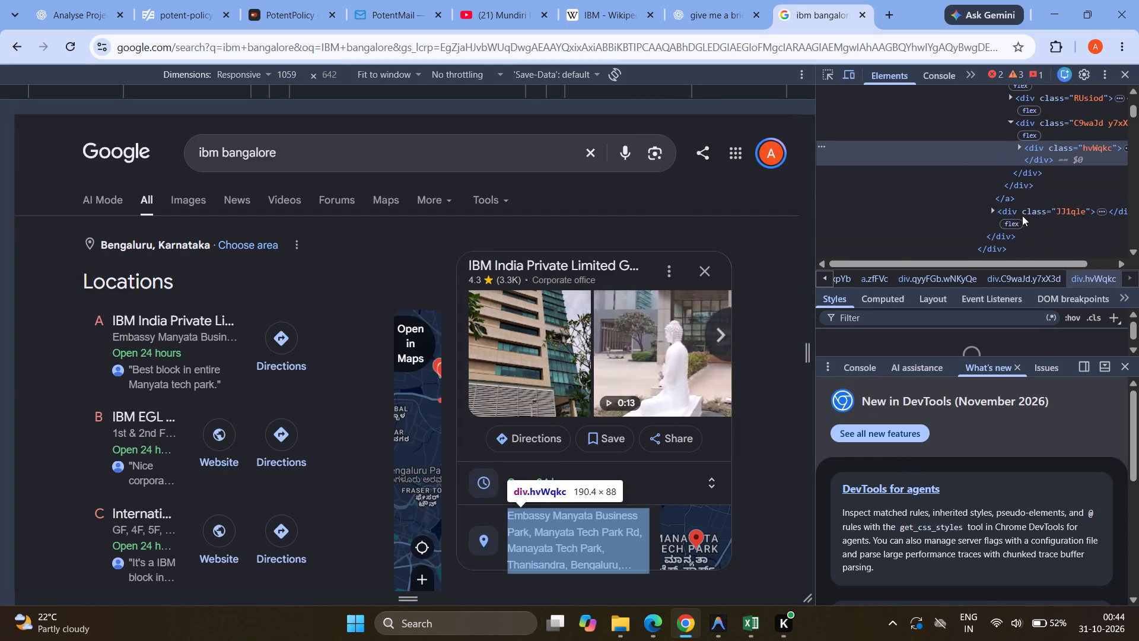
left_click(830, 76)
left_click(577, 533)
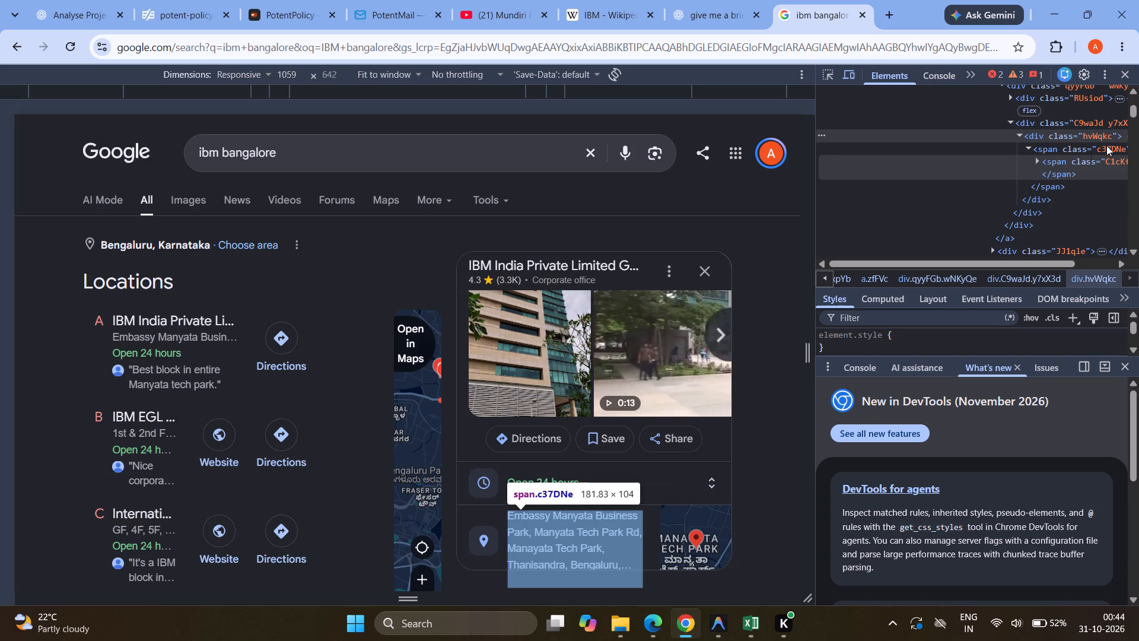
left_click_drag(1029, 271, 1037, 263)
left_click_drag(1039, 262, 1110, 261)
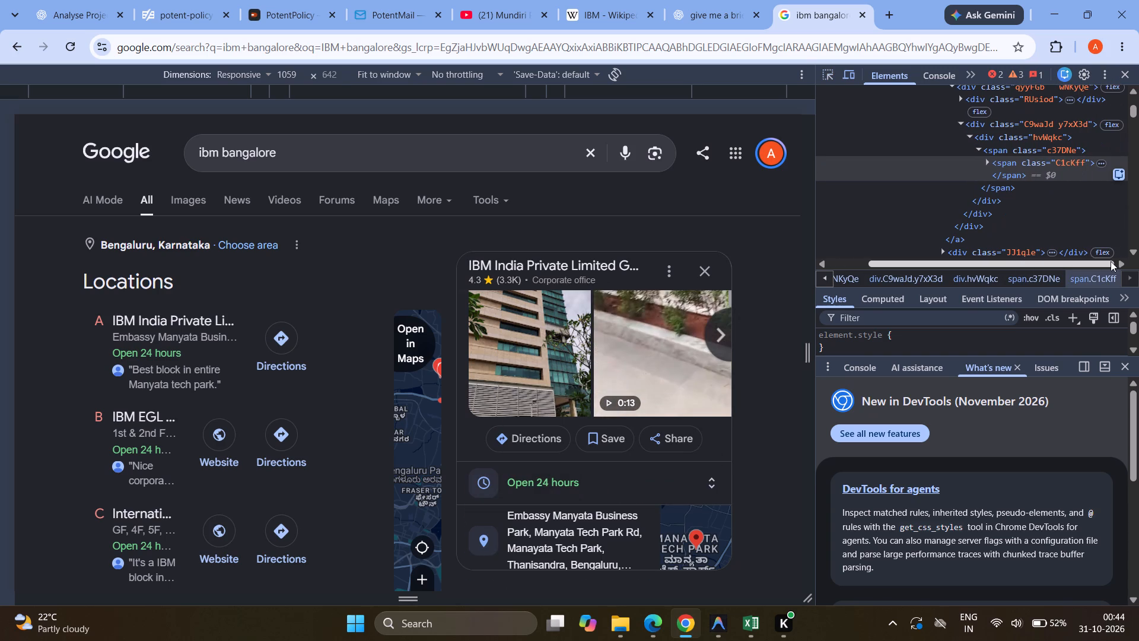
left_click(987, 164)
double_click(1023, 183)
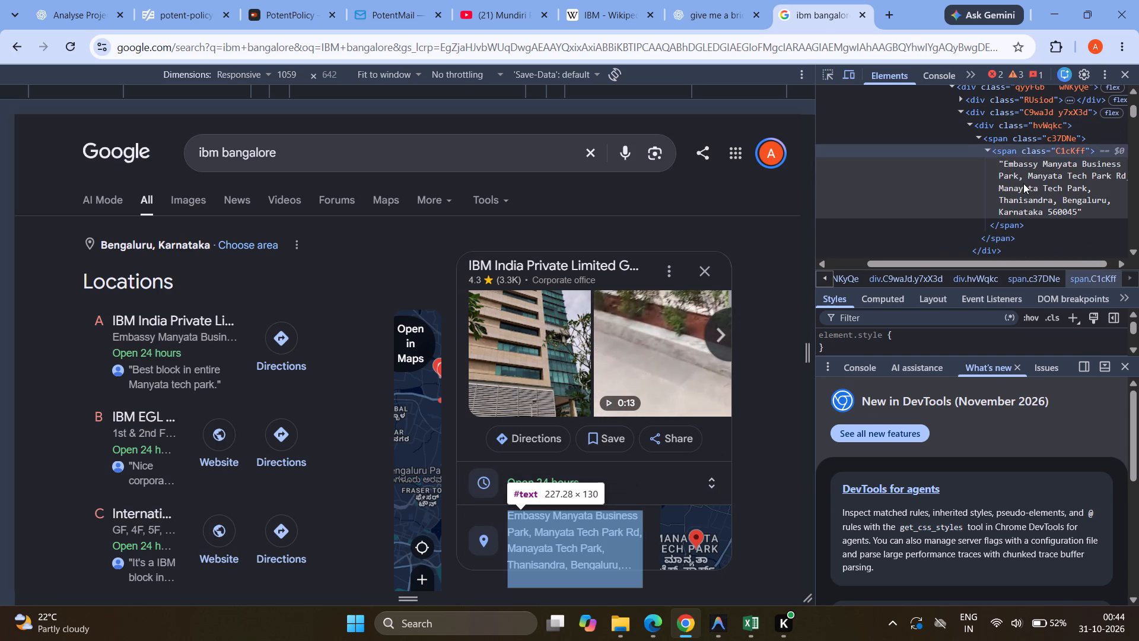
key("ctrl+c")
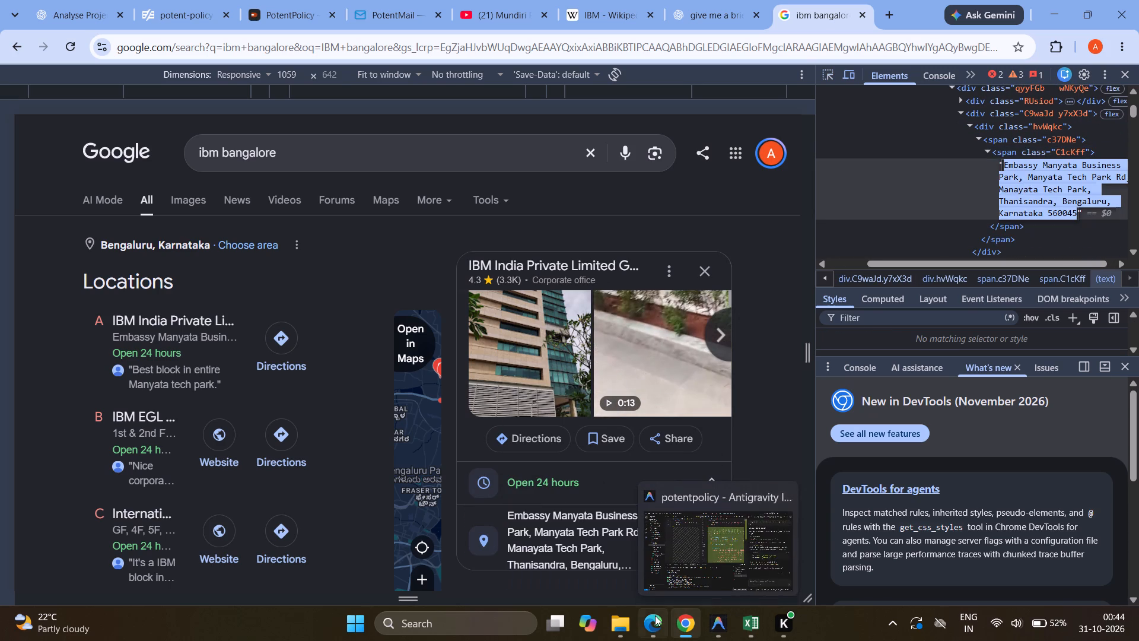
Paste the copied IBM office address into PotentPolicy's Registered Office Address field.
left_click(744, 617)
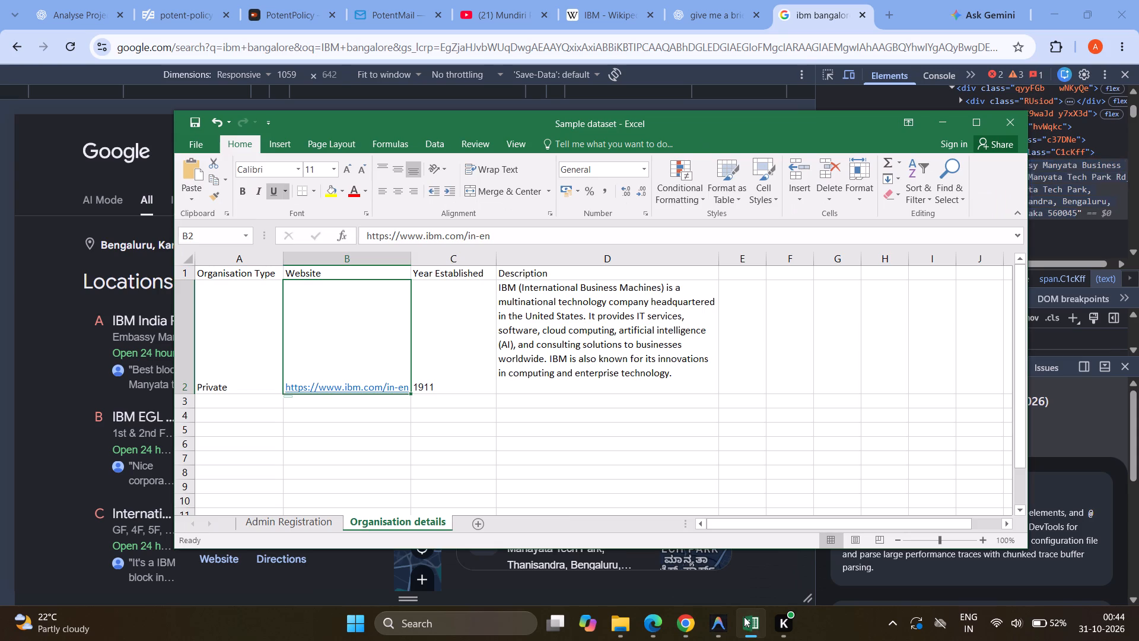
left_click(744, 617)
left_click(747, 614)
left_click(747, 614)
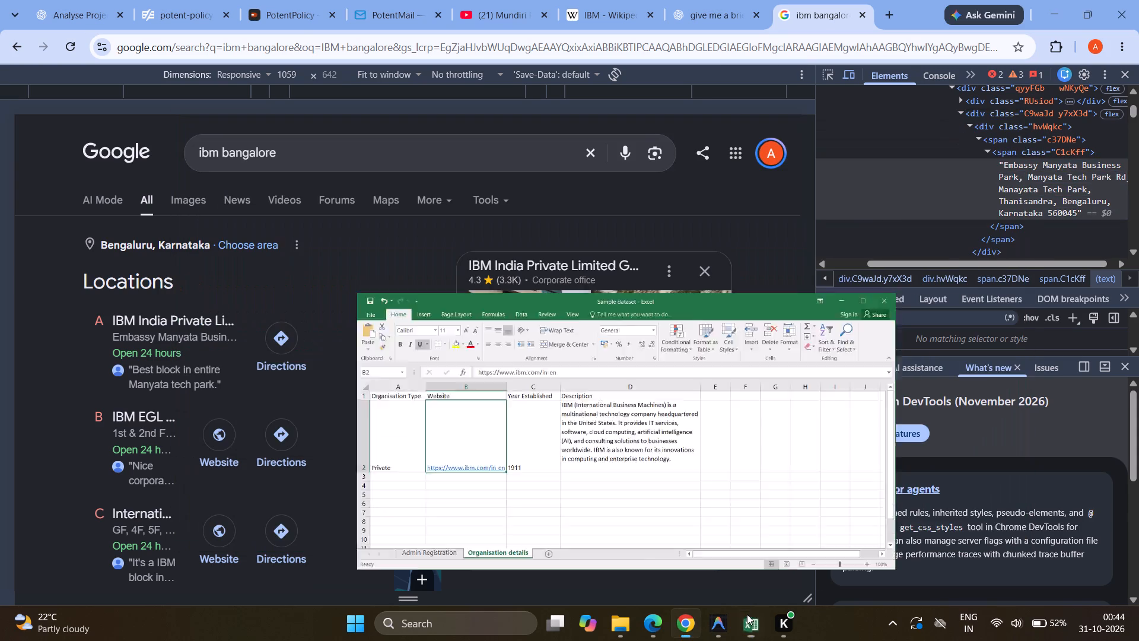
left_click(661, 620)
left_click(659, 618)
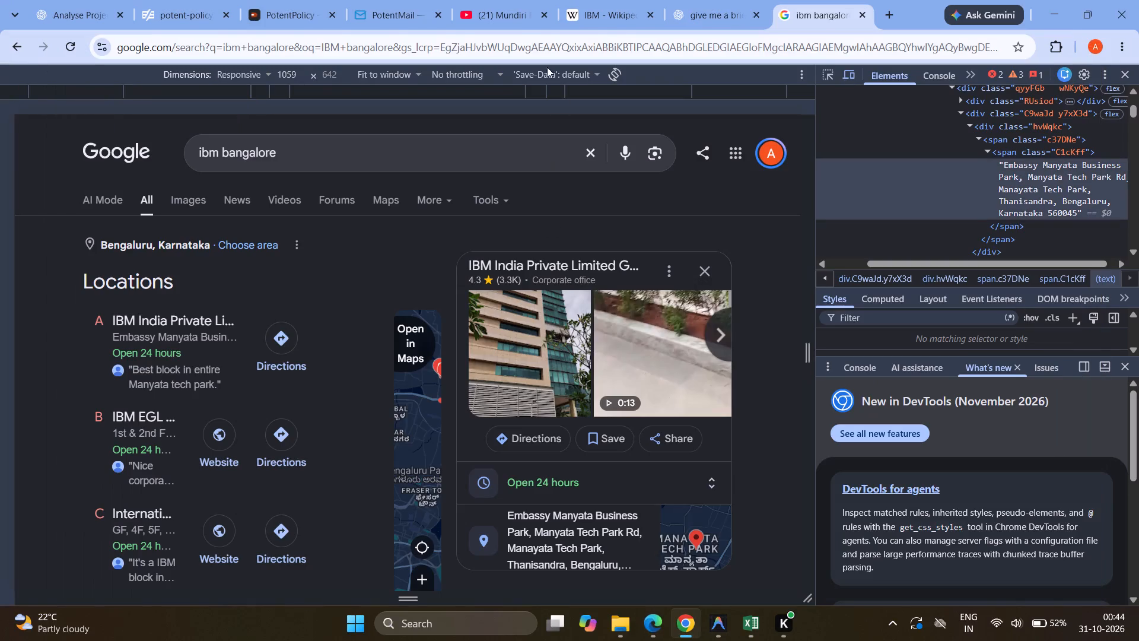
left_click(286, 5)
key("ctrl+v")
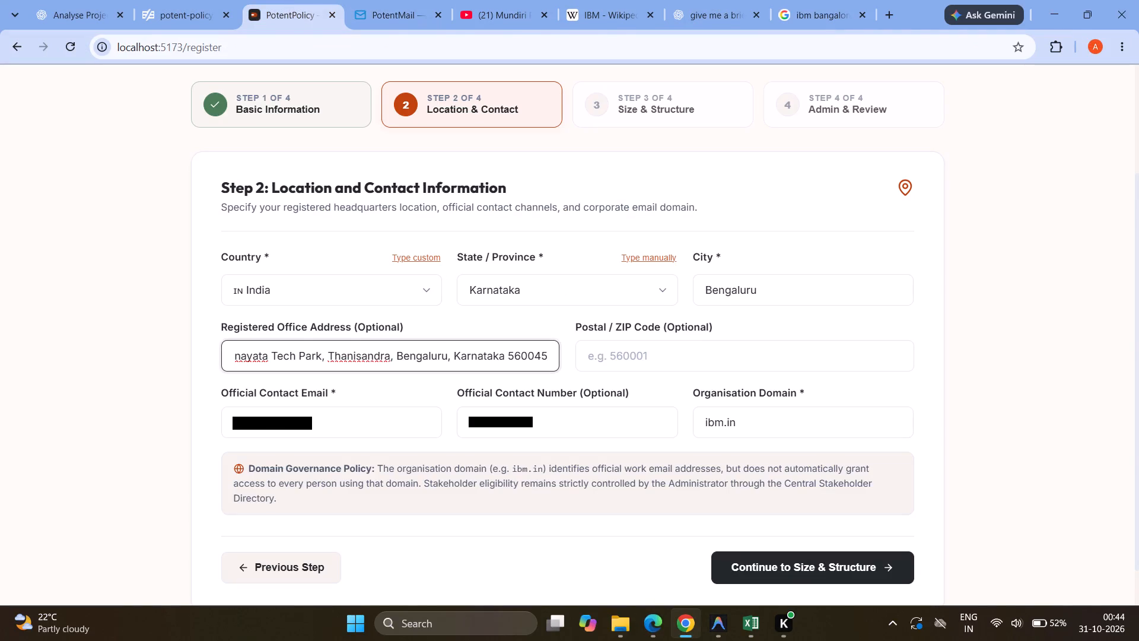
Add the headers Country in E1 and State in F1 of Excel's Organisation details sheet.
left_click(758, 634)
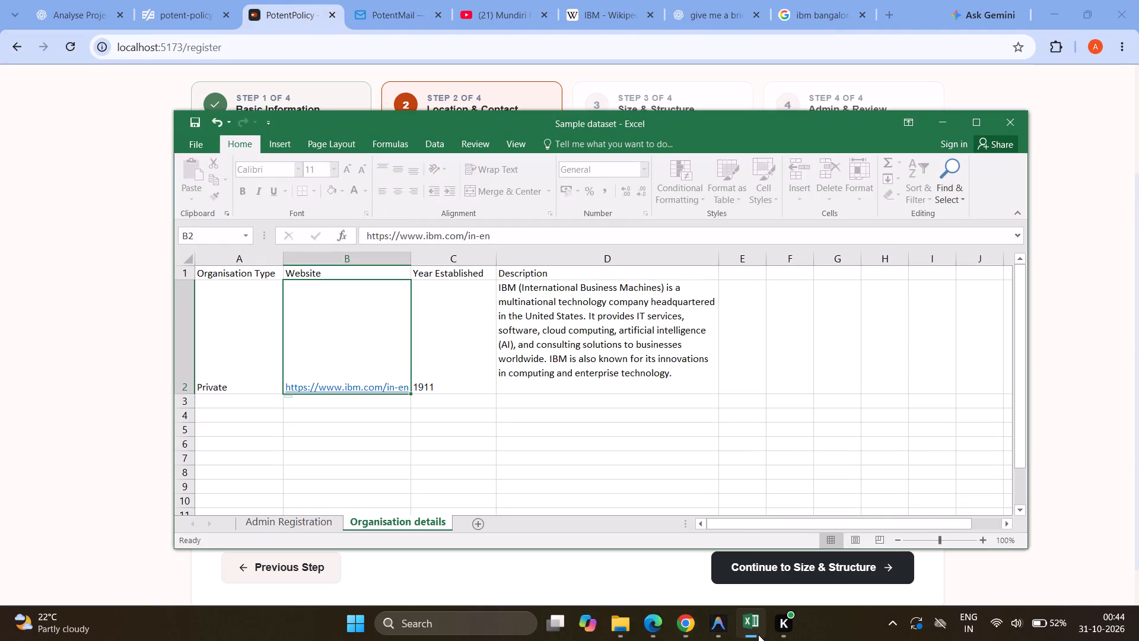
double_click(753, 273)
type("Counrty")
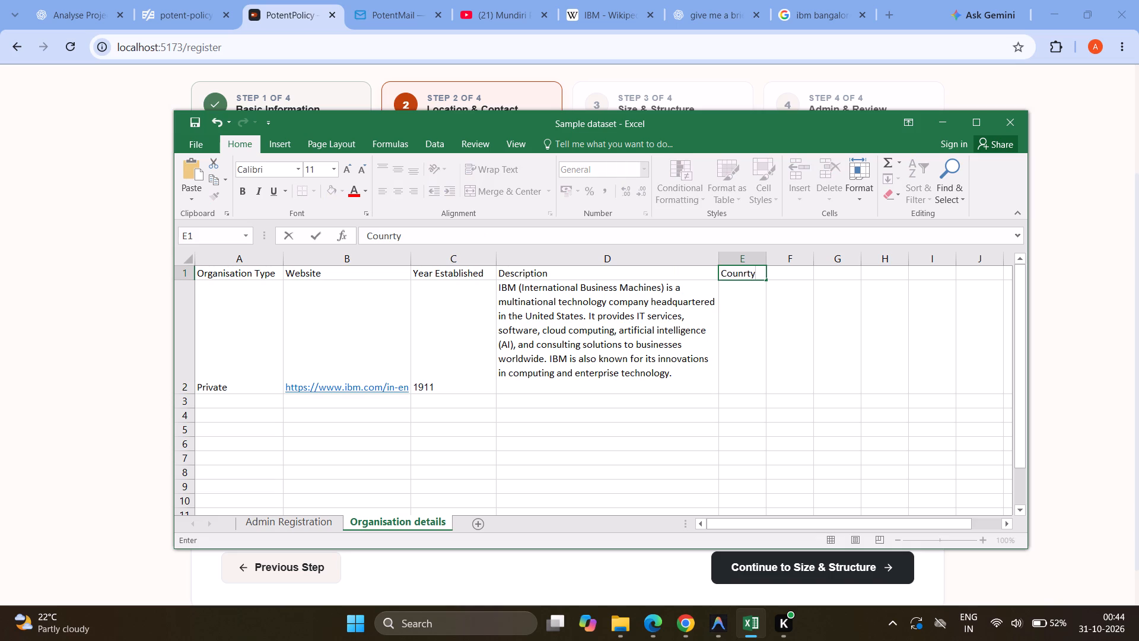
key("BackSpace")
key("BackSpace")
key("BackSpace")
type("try")
left_click(785, 280)
double_click(787, 277)
type("State")
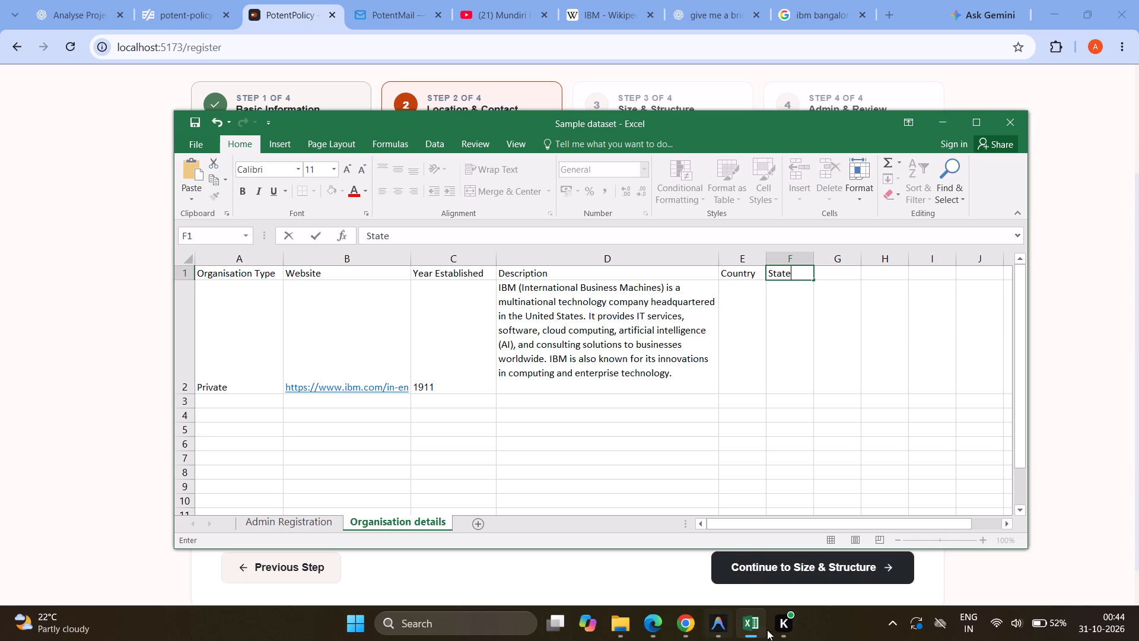
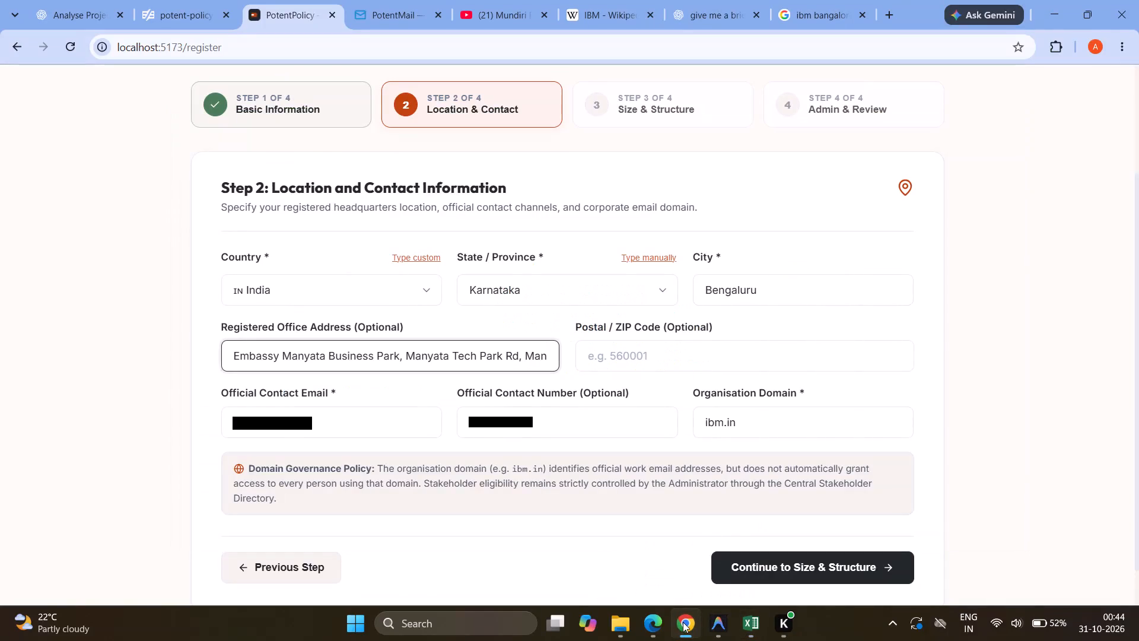
Switch back to Excel and add the header City in G1 of the Organisation details sheet.
left_click(682, 622)
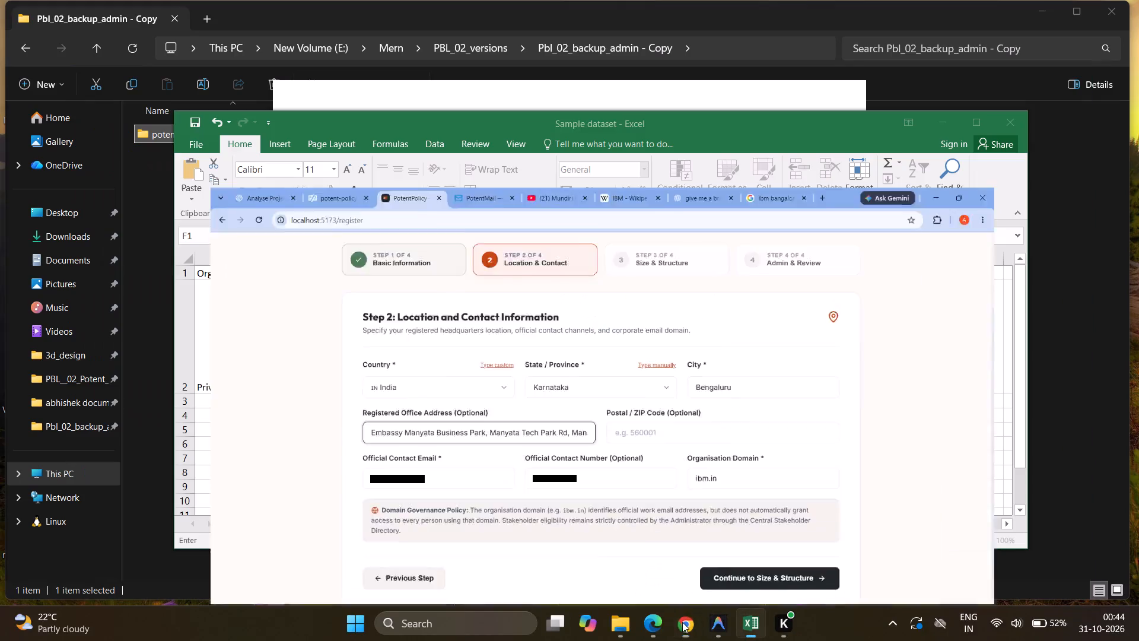
double_click(835, 272)
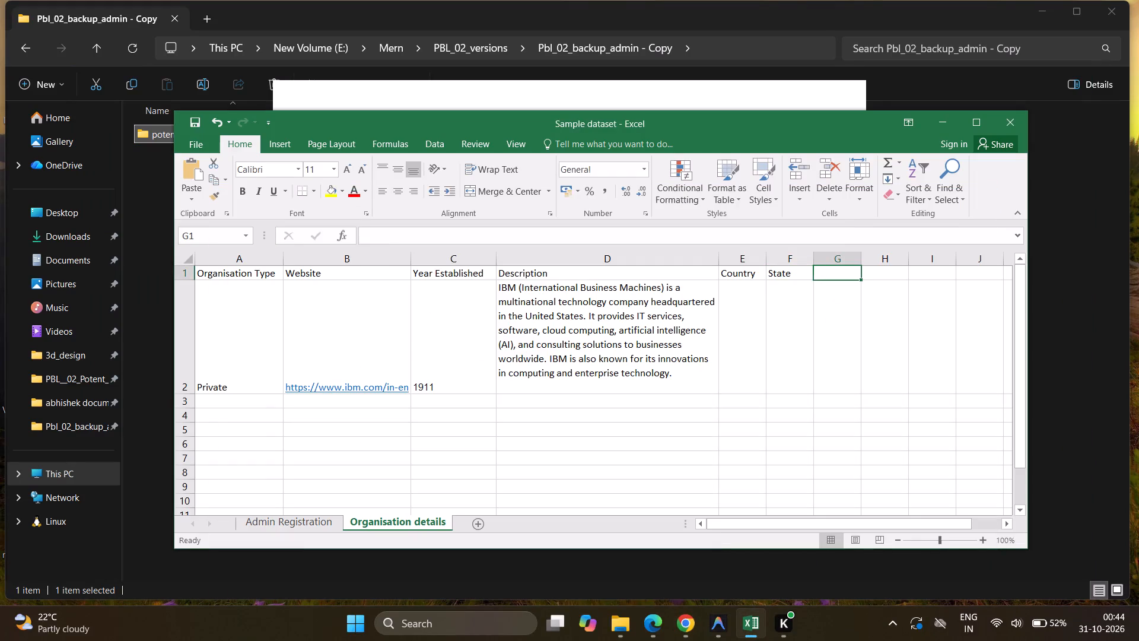
type("City")
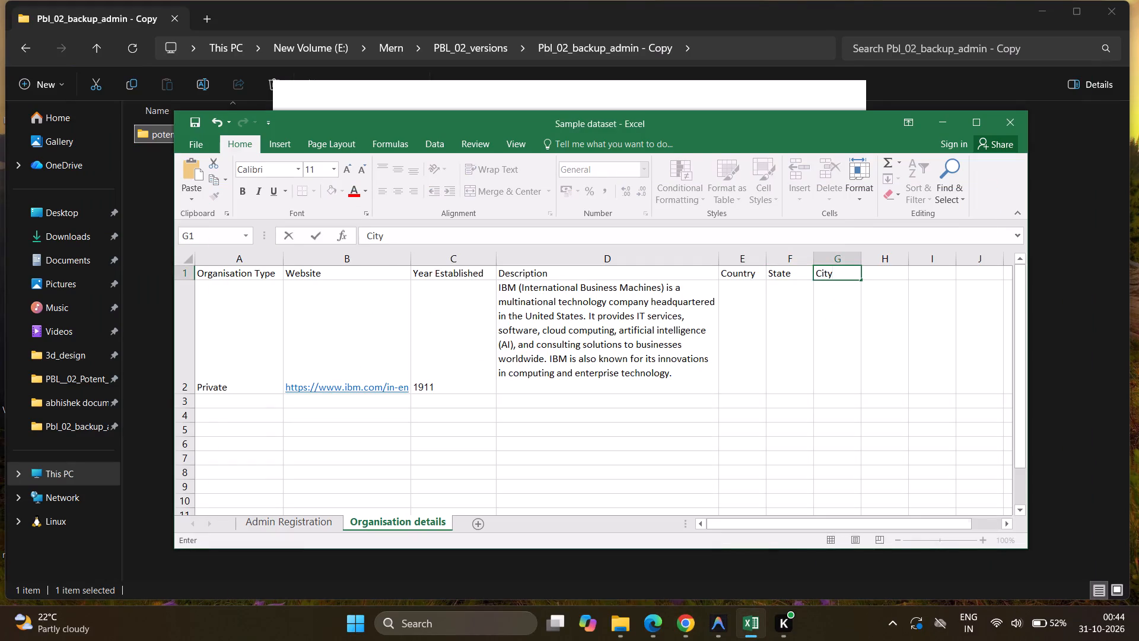
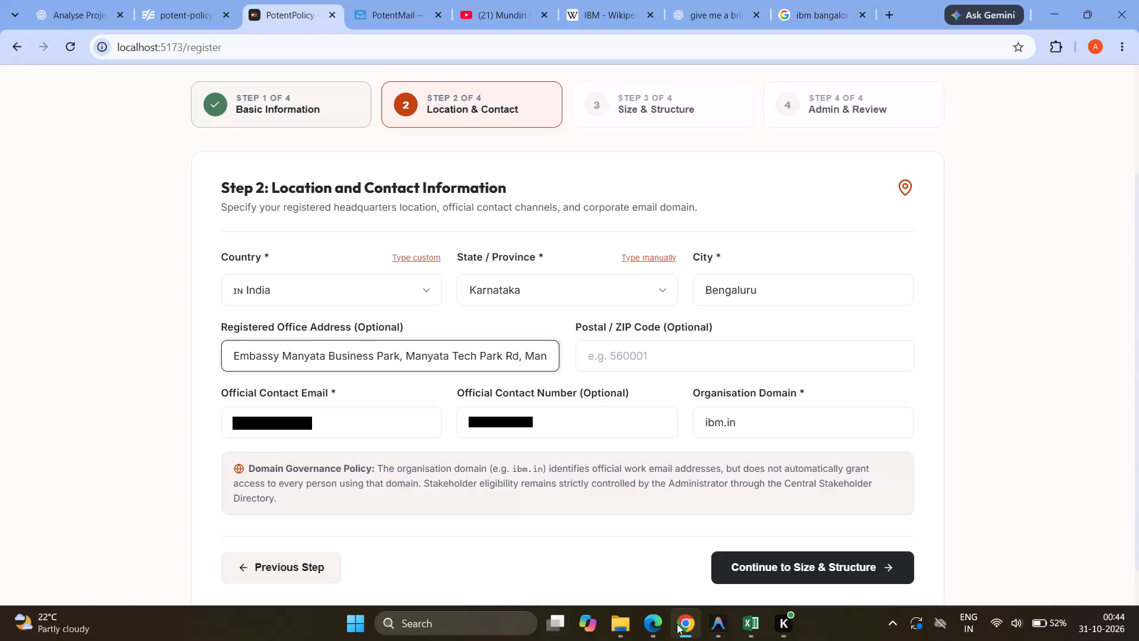
Copy the registered office address from the form, switch to Excel and add the header Address in H1.
left_click(517, 358)
key("ctrl+a")
key("ctrl+c")
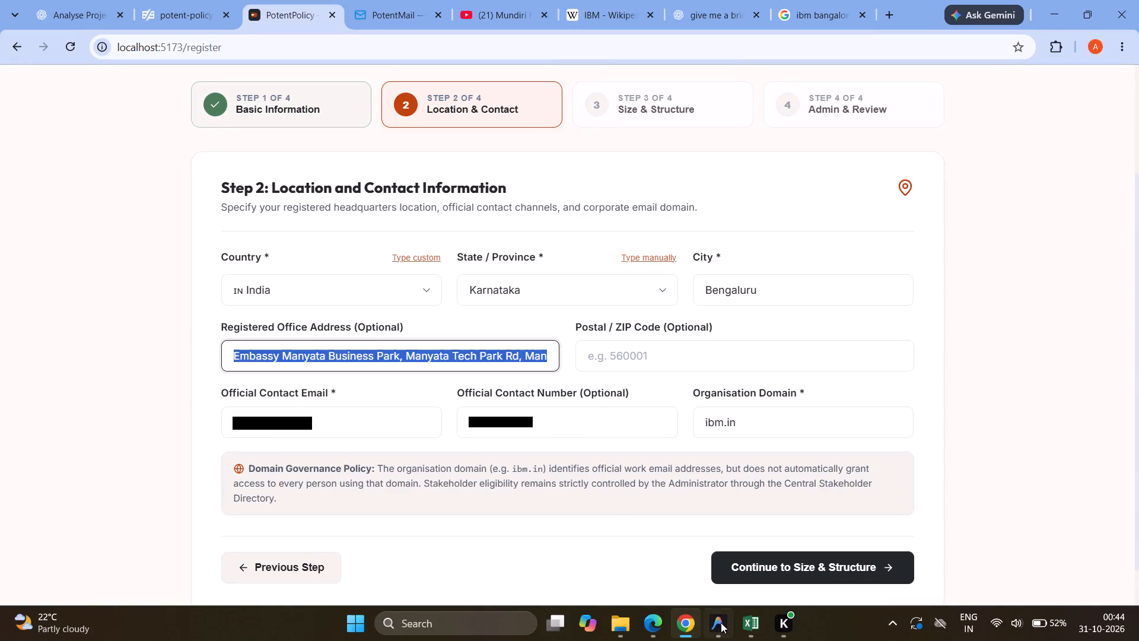
left_click(681, 623)
double_click(893, 272)
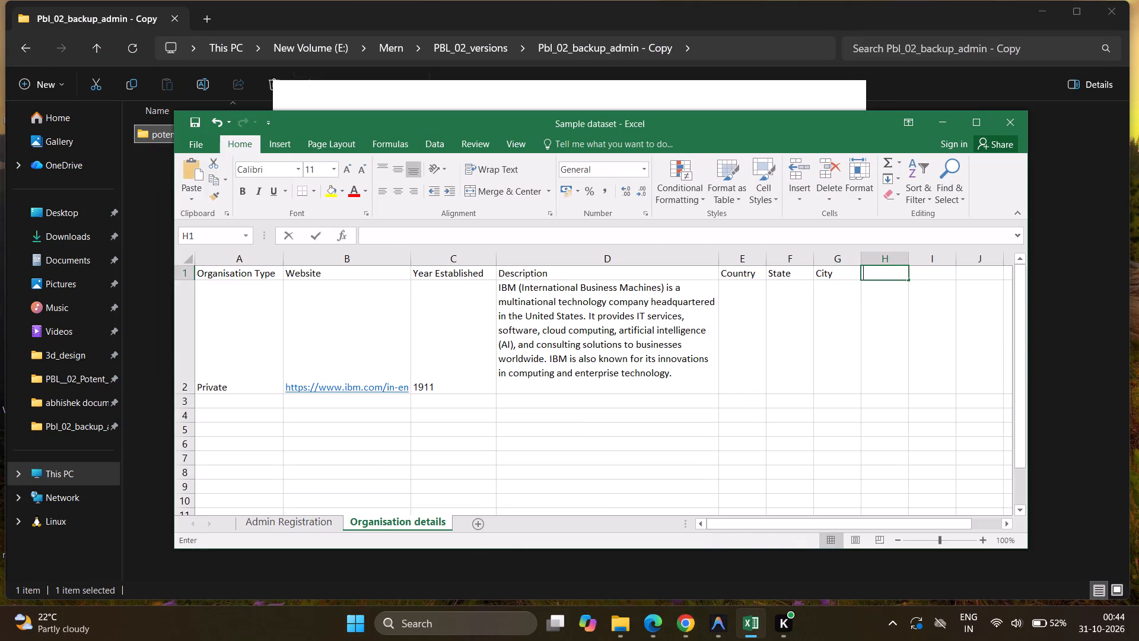
key("ctrl+v")
key("ctrl+z")
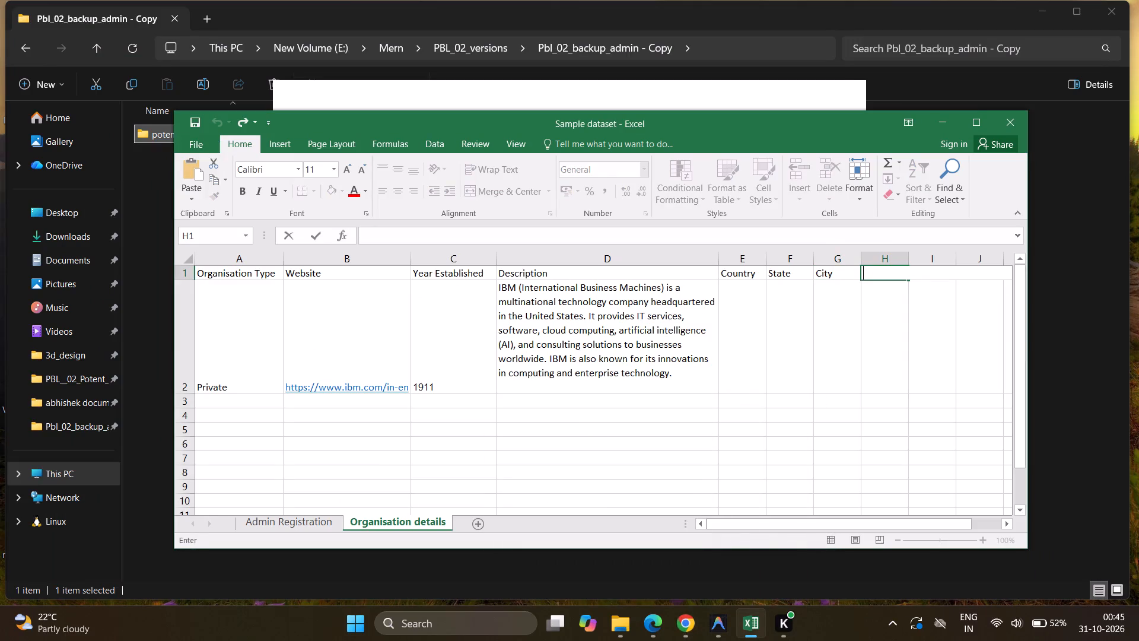
type("Addre")
key("BackSpace")
type("ss")
key("BackSpace")
key("BackSpace")
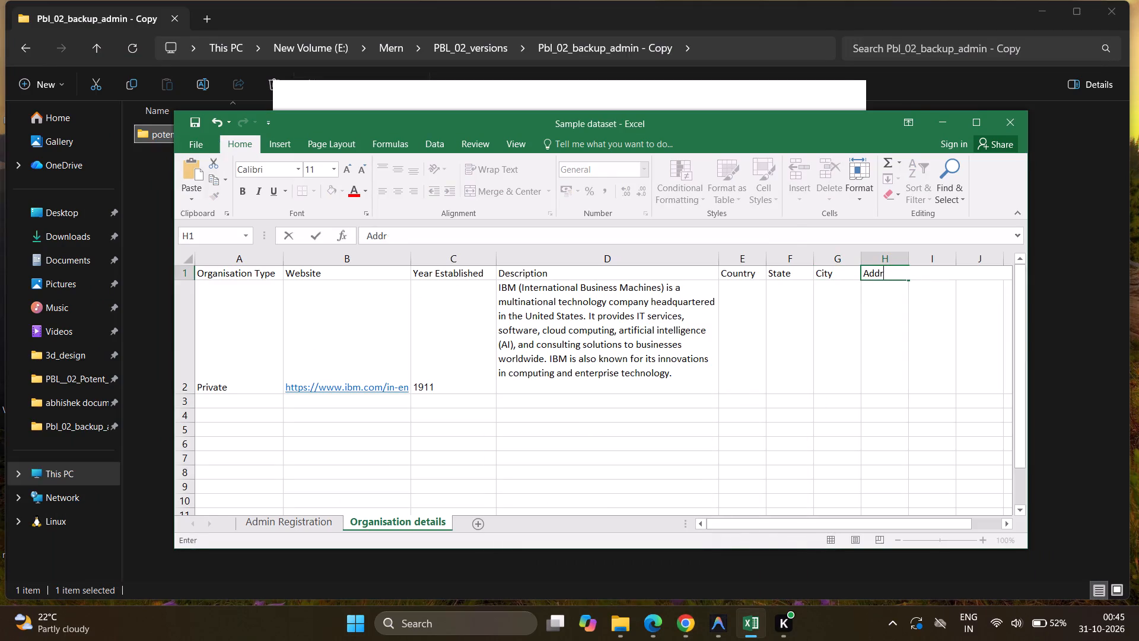
type("ess")
left_click(886, 322)
Widen the Address column and enter the copied office address in H2.
left_click_drag(910, 257, 930, 257)
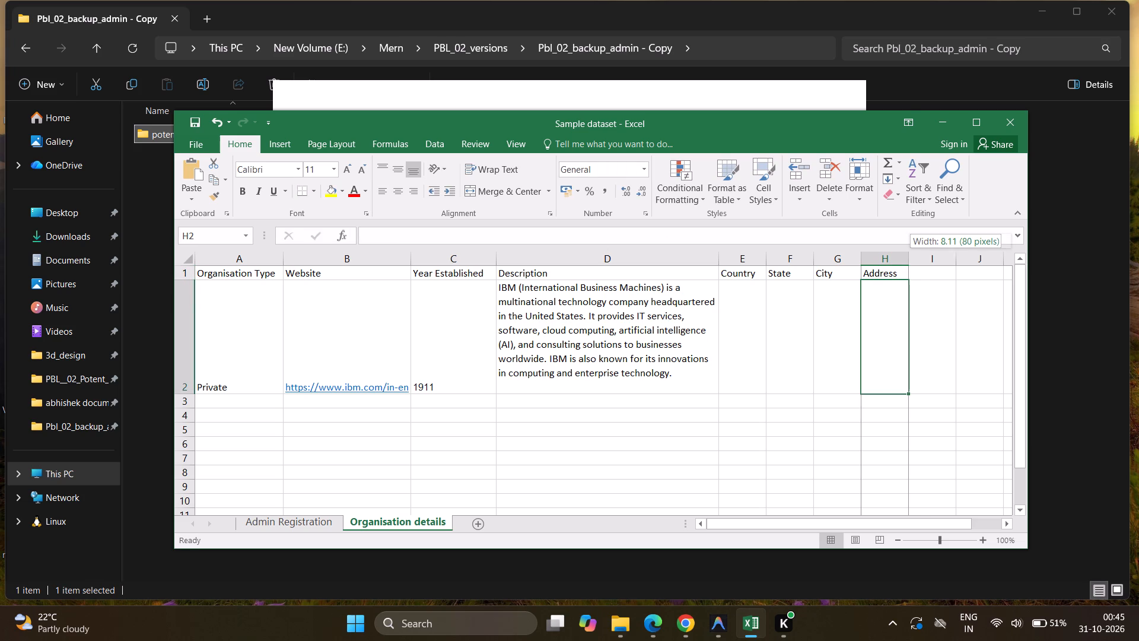
left_click_drag(930, 257, 967, 257)
double_click(918, 306)
key("ctrl+v")
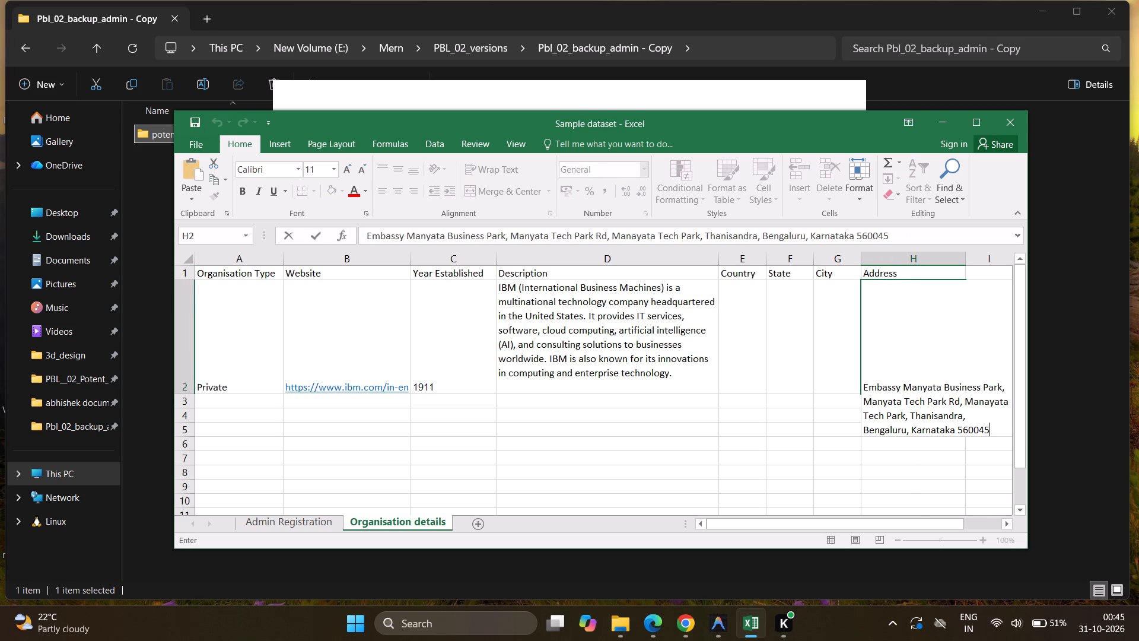
left_click(887, 392)
left_click(888, 329)
left_click(789, 336)
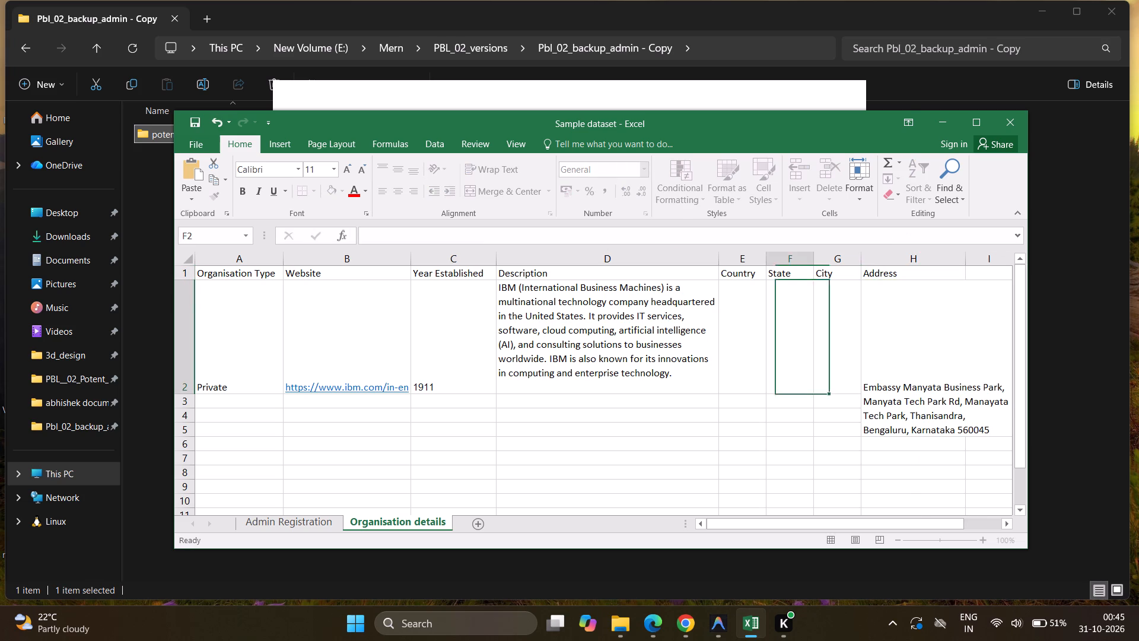
Wrap the address text in H2 and align it to the top of the cell.
left_click(889, 310)
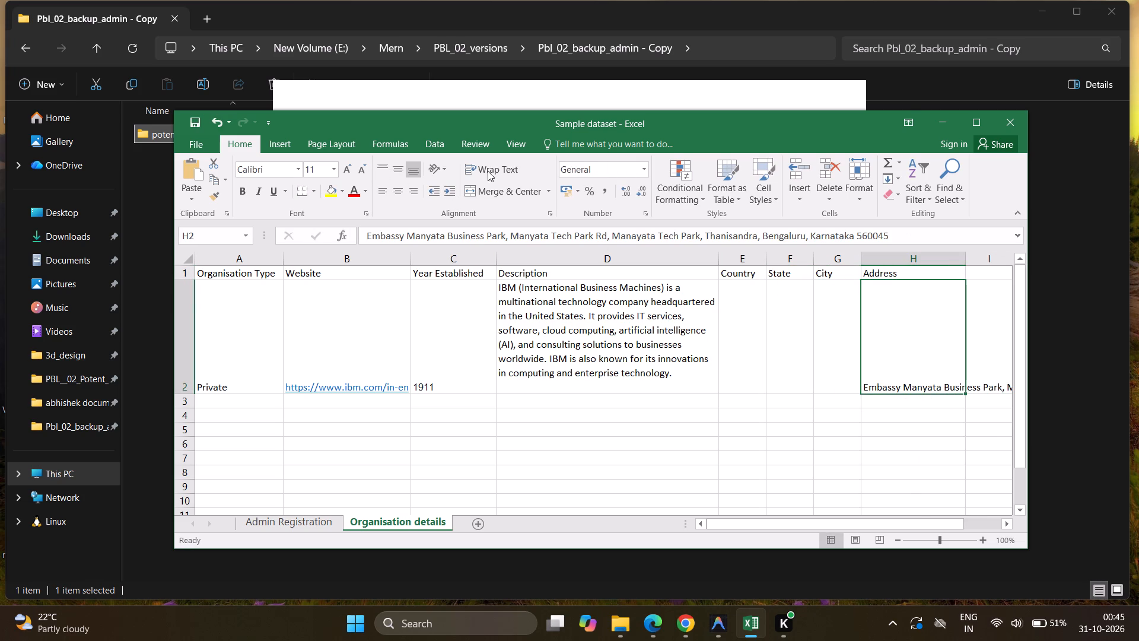
left_click(495, 170)
left_click(380, 169)
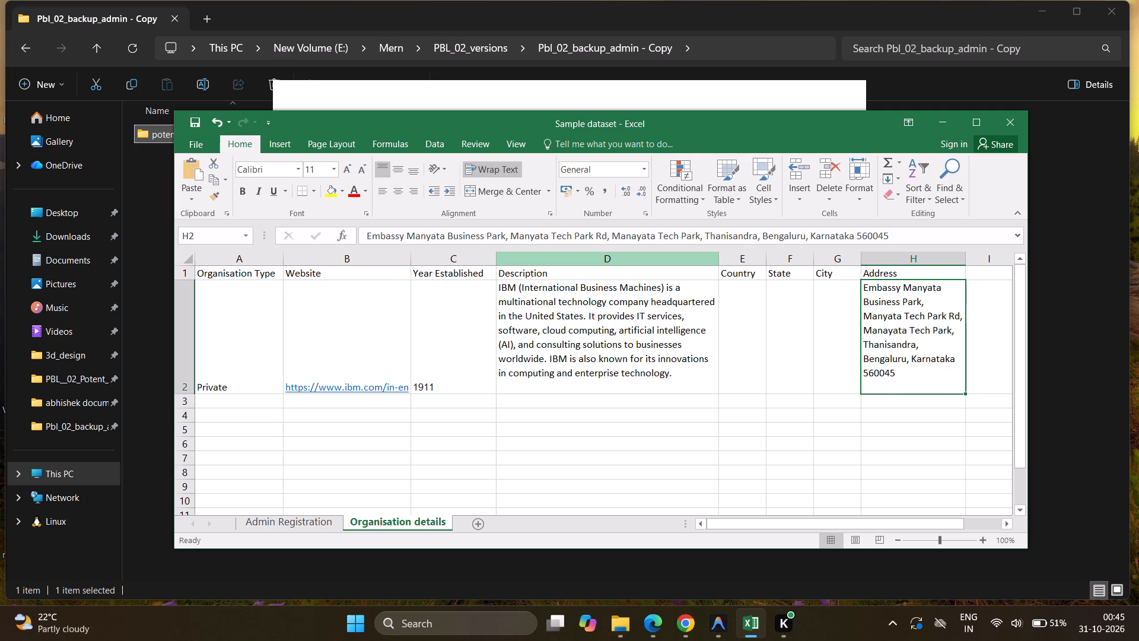
Enter Bengaluru as the city in G2 and widen the City column.
left_click(836, 326)
double_click(836, 326)
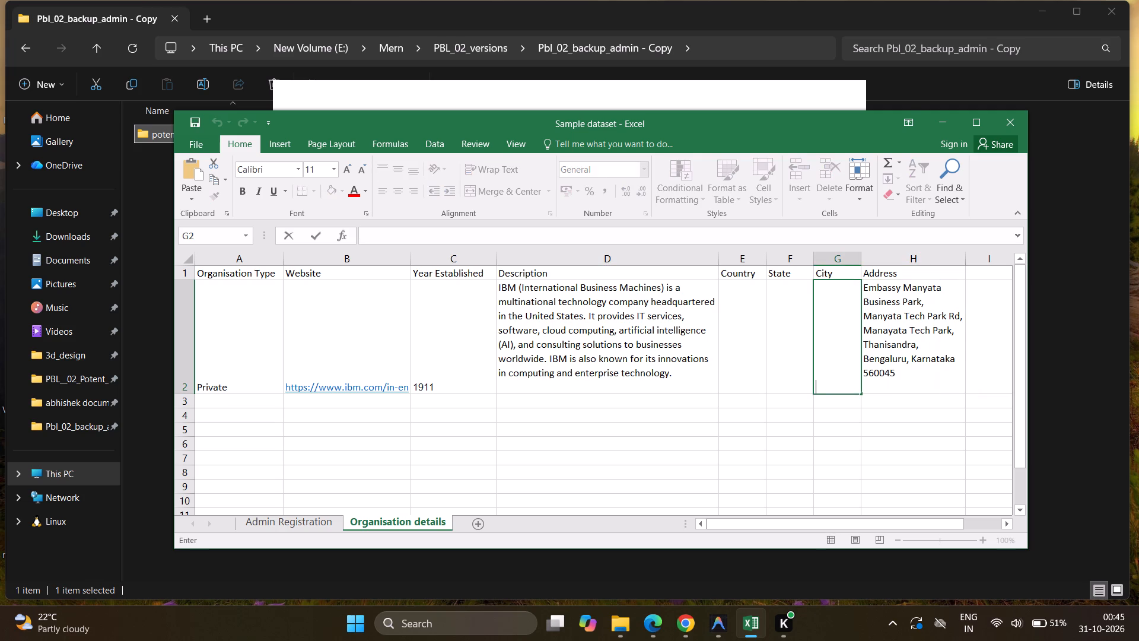
type("Bengaluru")
left_click(985, 406)
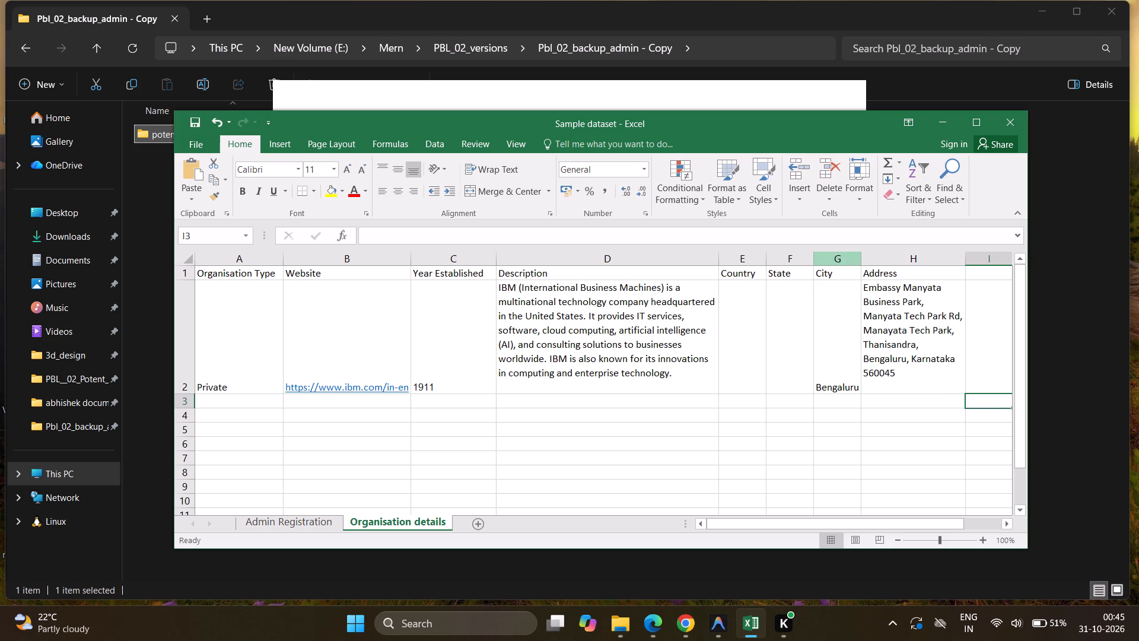
left_click_drag(862, 259, 893, 259)
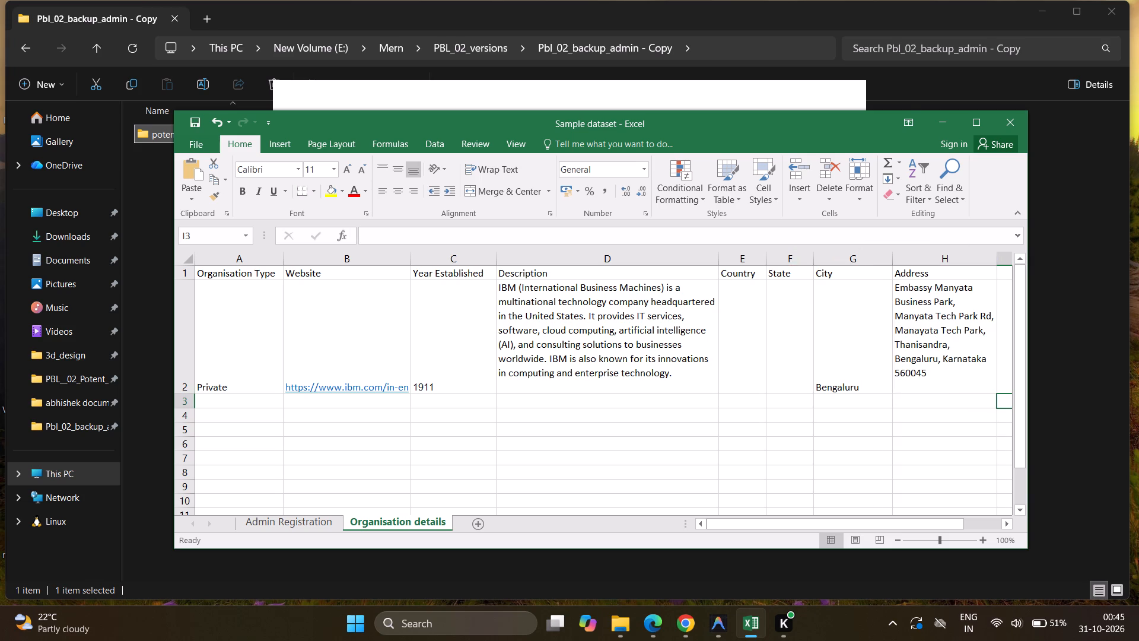
Enter Karnataka as the state in F2 and widen the State column.
double_click(784, 313)
type("Karnataka")
left_click(834, 411)
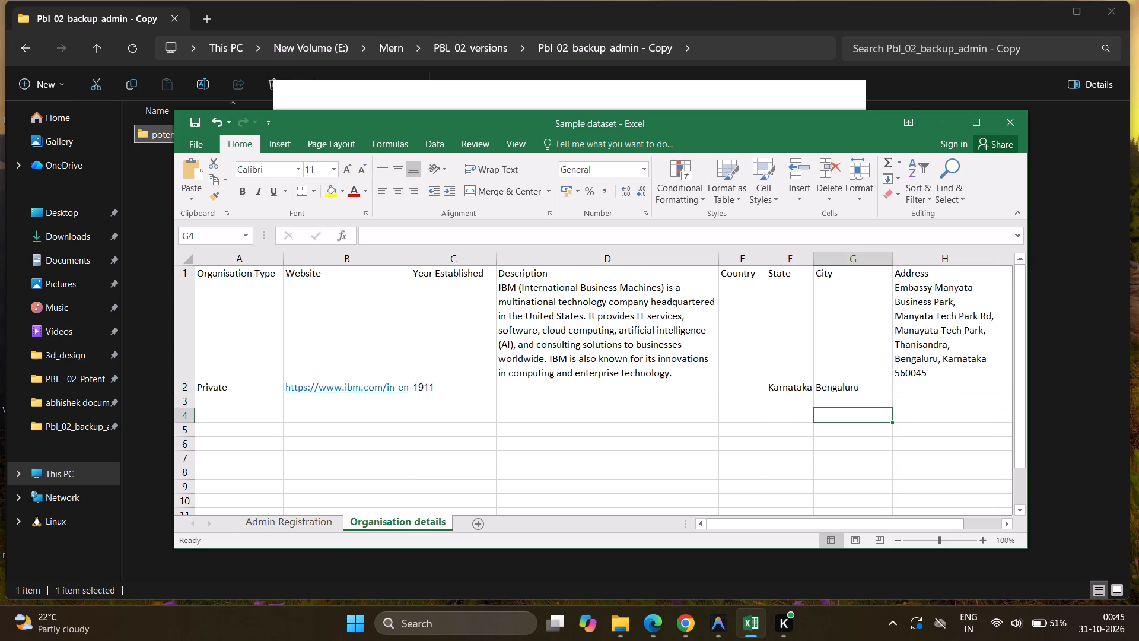
left_click_drag(813, 257, 838, 258)
Enter India as the country in E2.
double_click(752, 315)
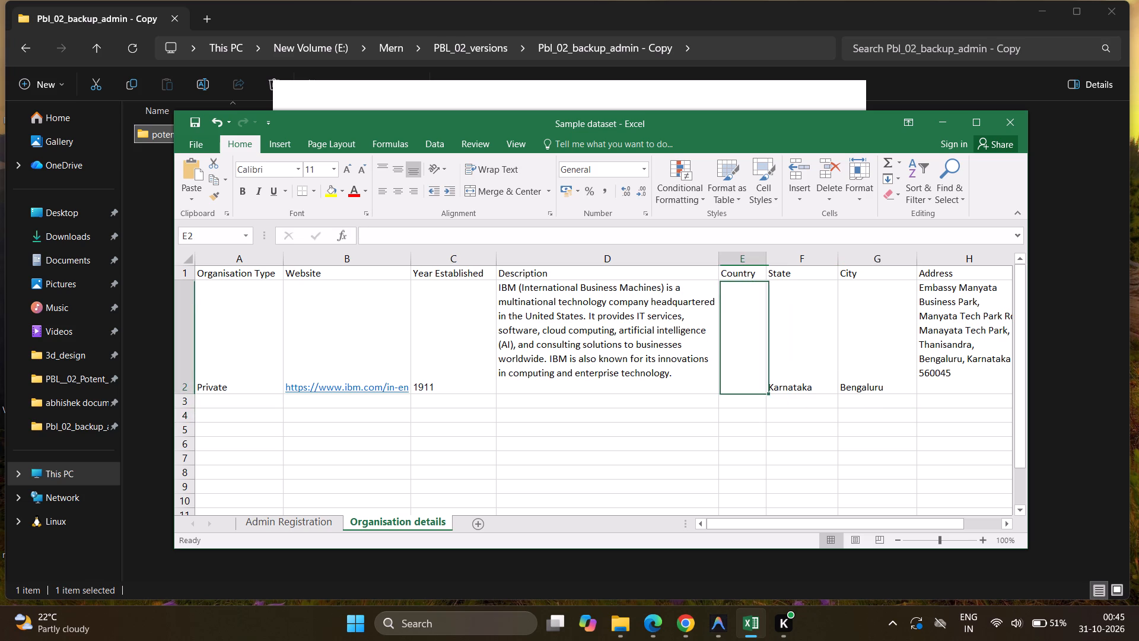
type("India")
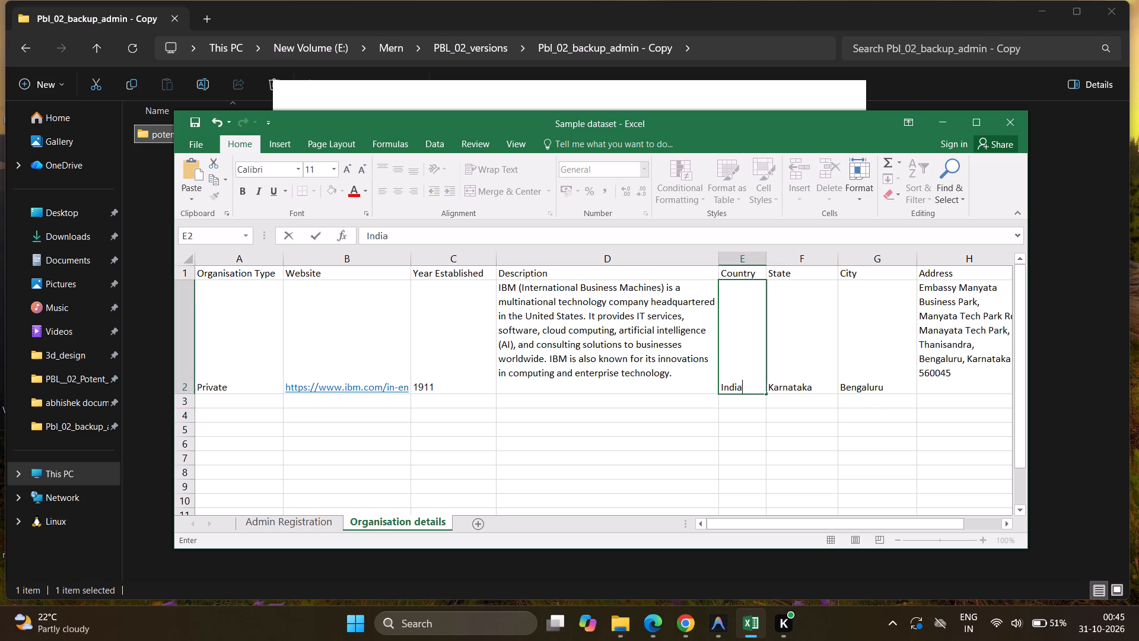
left_click(750, 448)
left_click_drag(819, 519, 753, 519)
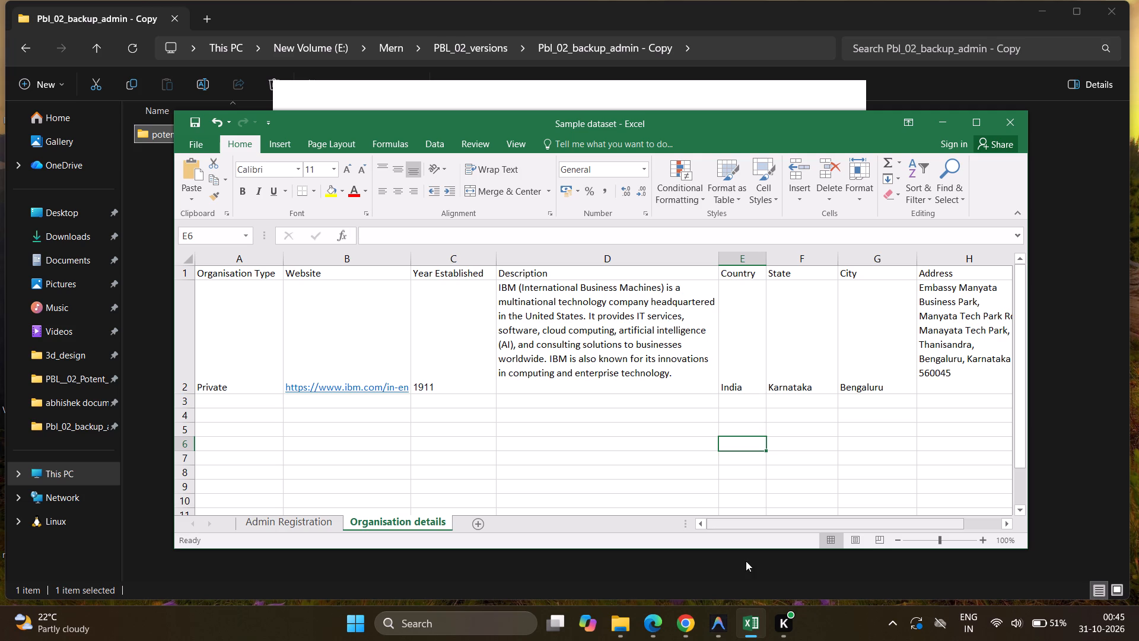
Switch to the YouTube page in Chrome, jump to about 0:10 in Mundiri Paadam, and minimise the browser.
left_click(687, 619)
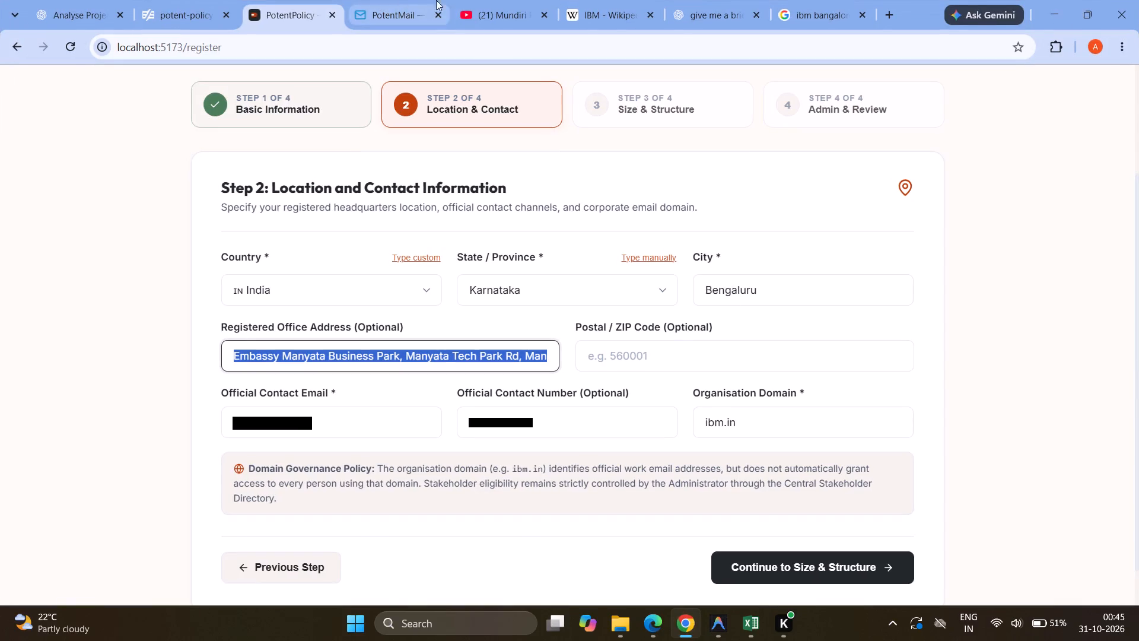
left_click(477, 0)
left_click(49, 518)
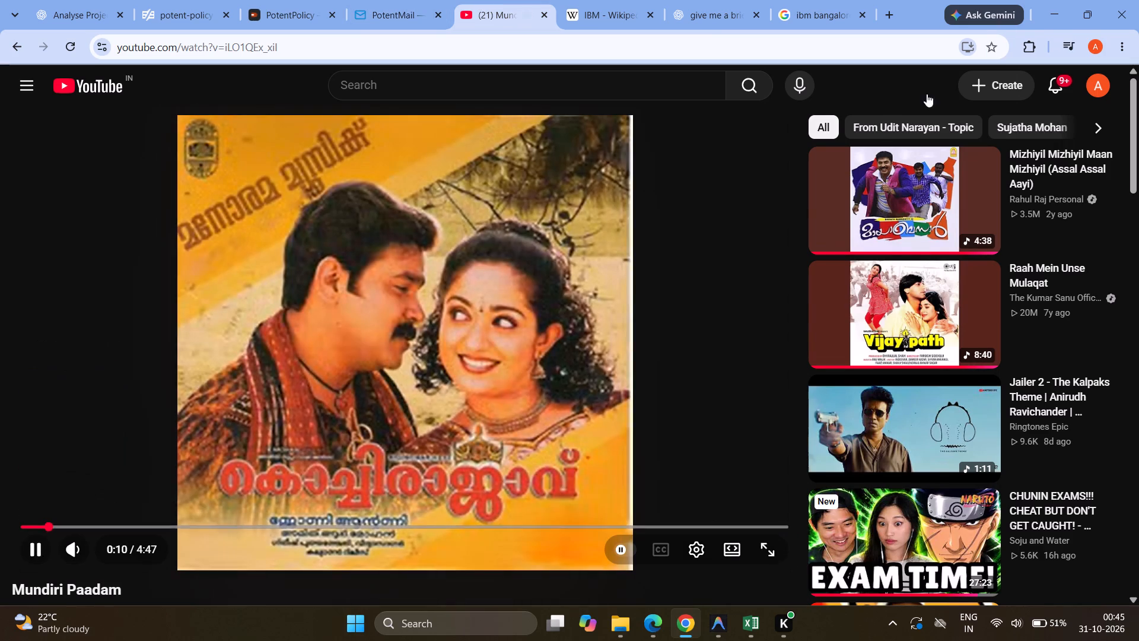
left_click(1048, 5)
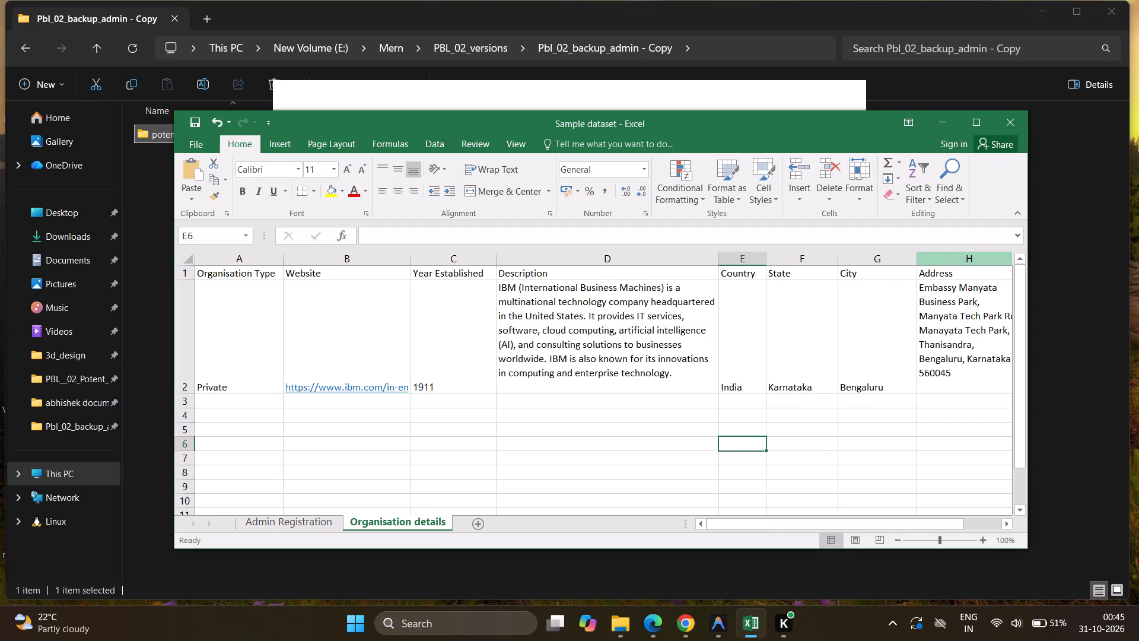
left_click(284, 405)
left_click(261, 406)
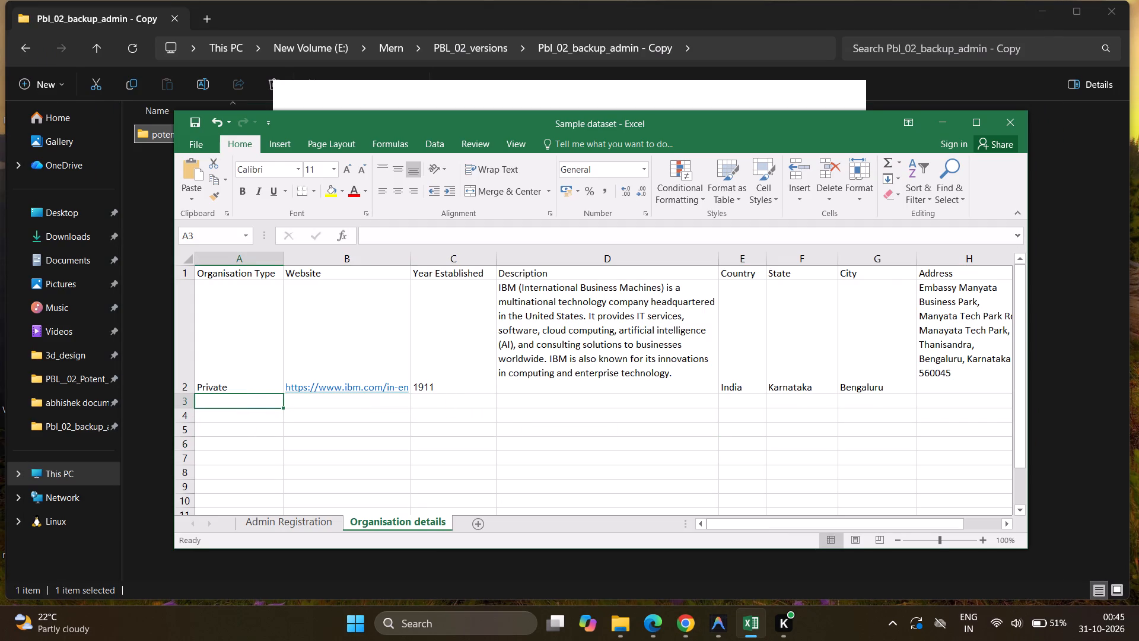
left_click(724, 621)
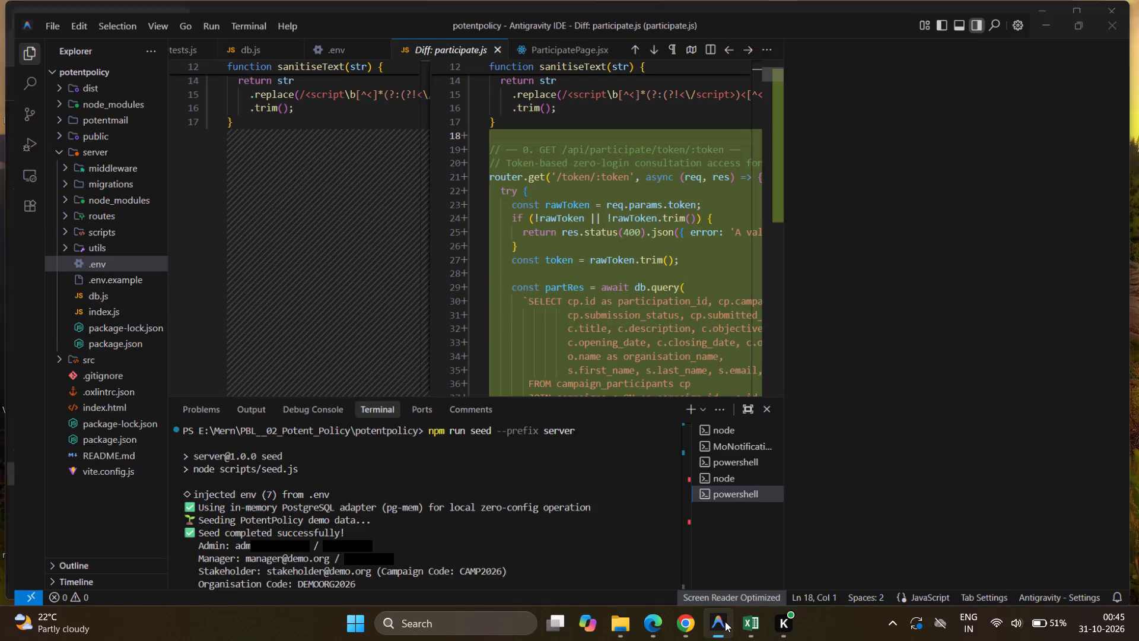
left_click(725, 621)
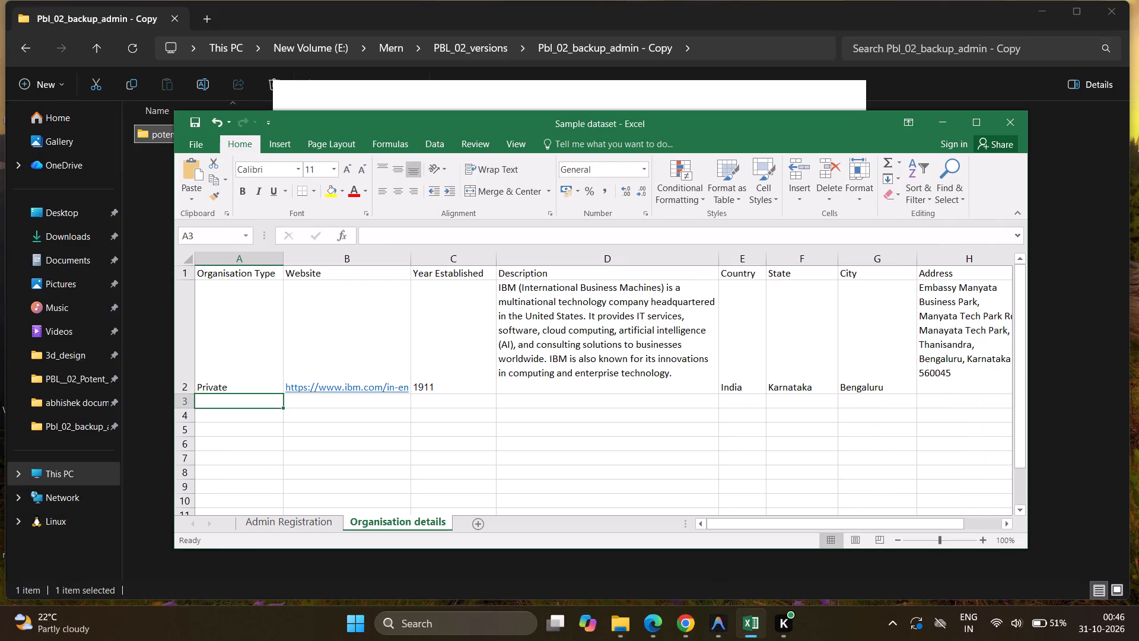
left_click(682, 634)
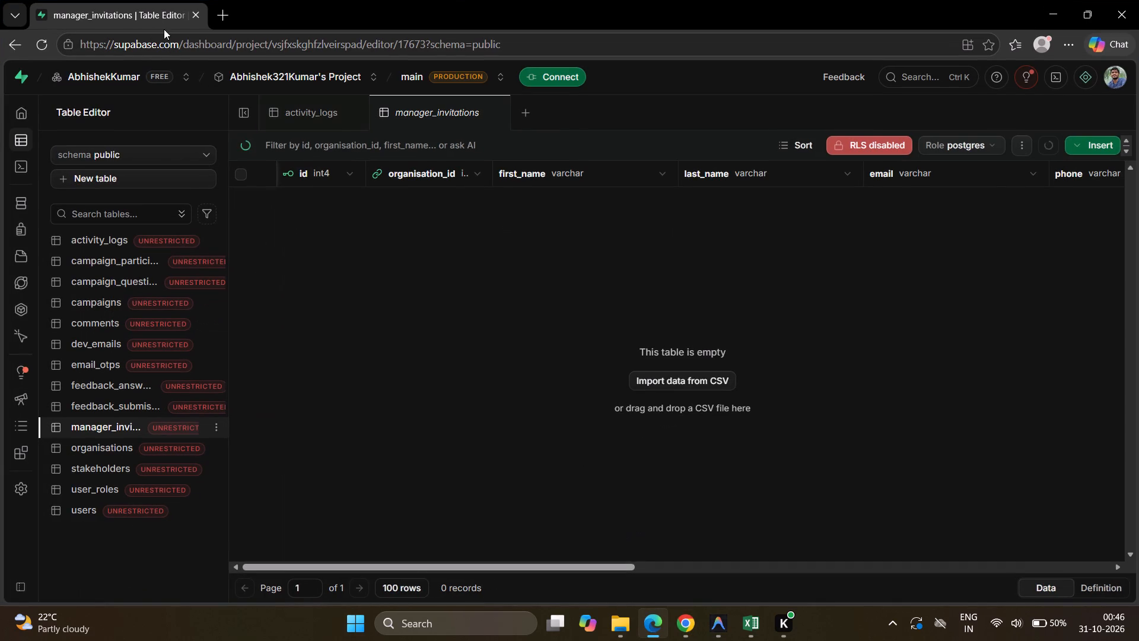
left_click(98, 255)
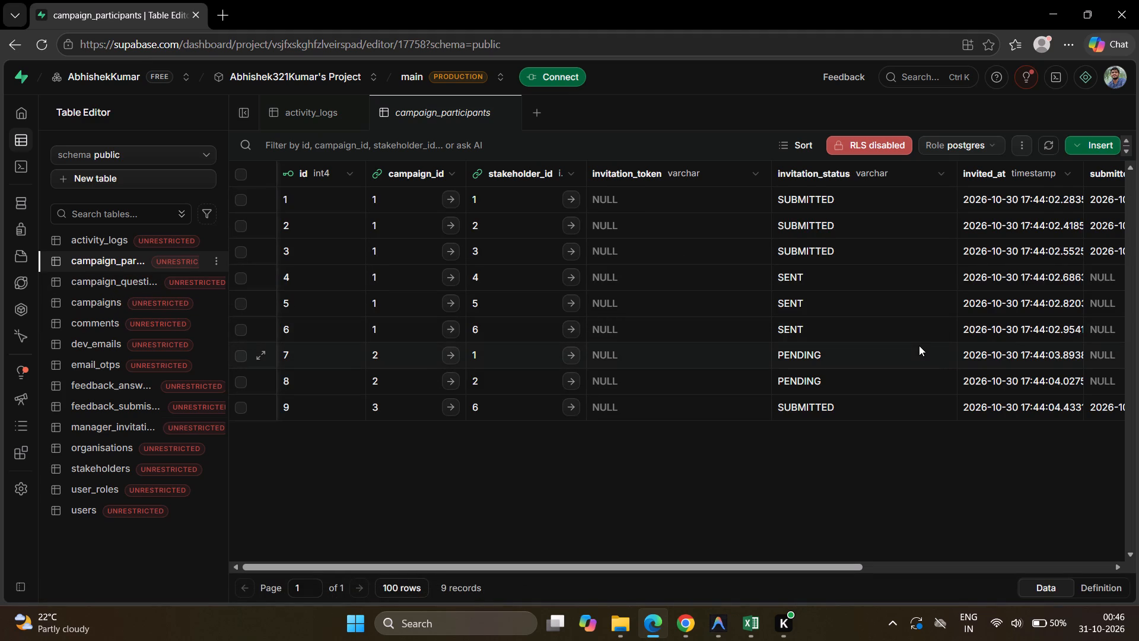
left_click(112, 312)
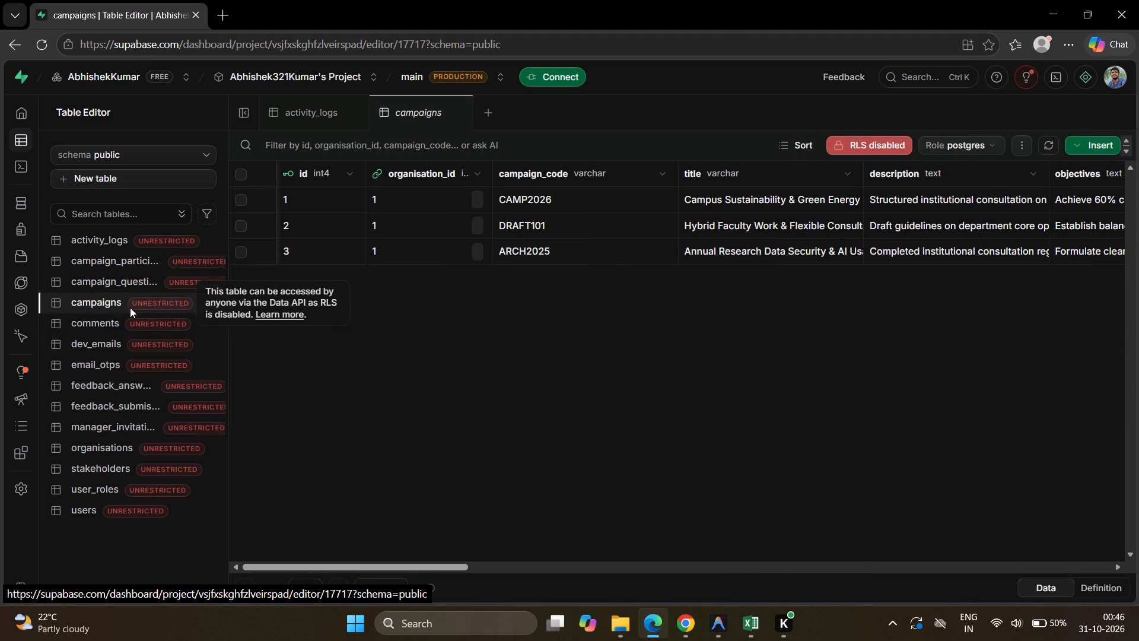
left_click(110, 415)
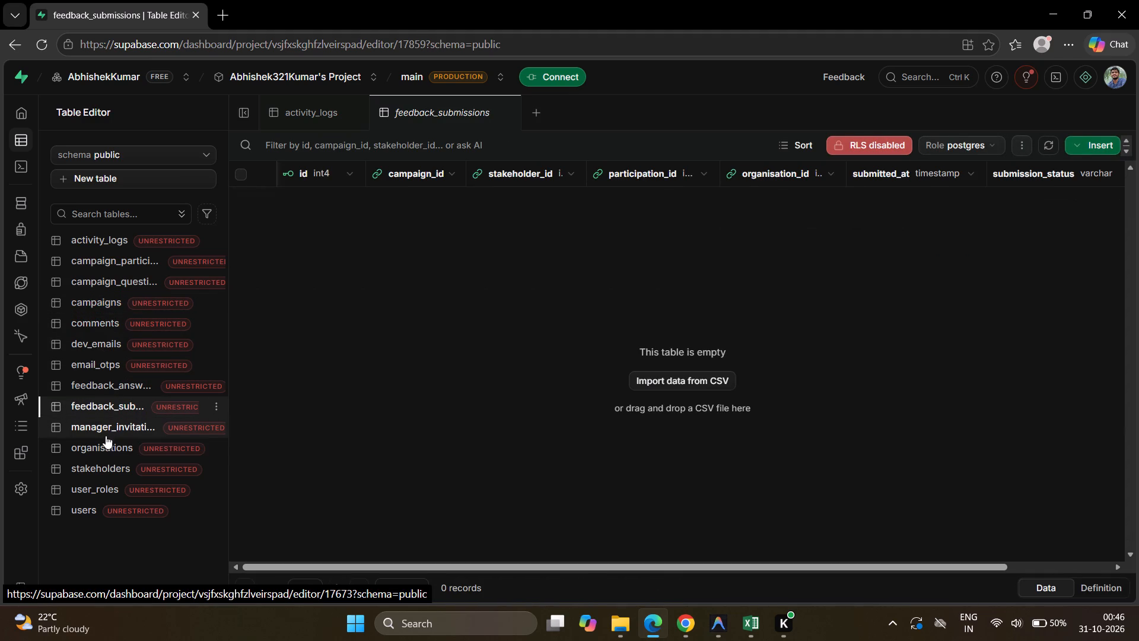
left_click(101, 442)
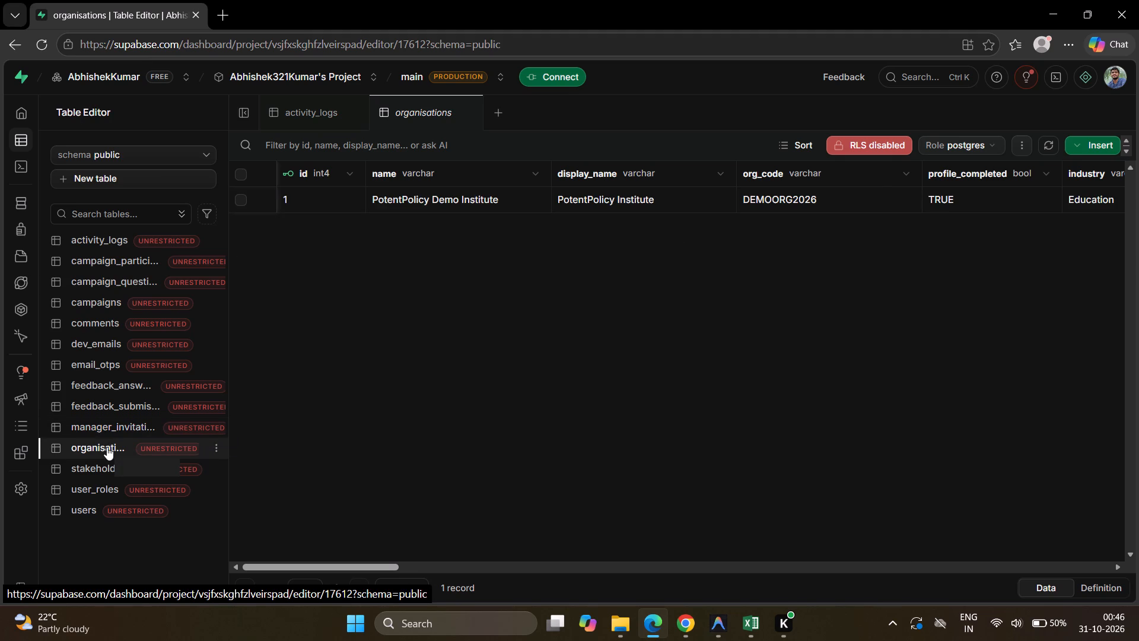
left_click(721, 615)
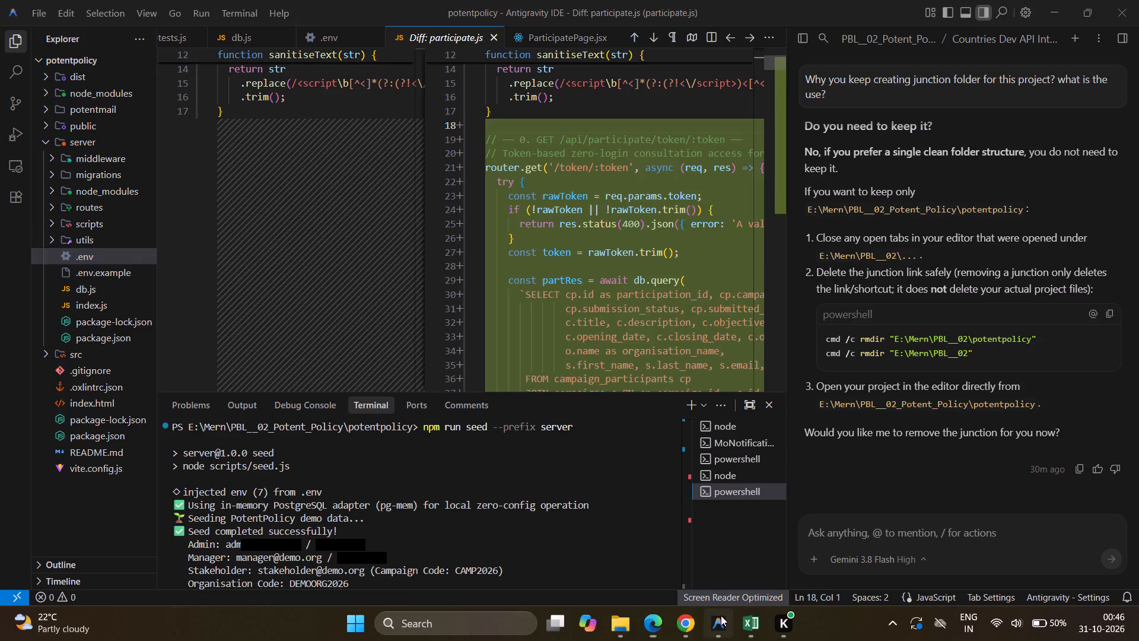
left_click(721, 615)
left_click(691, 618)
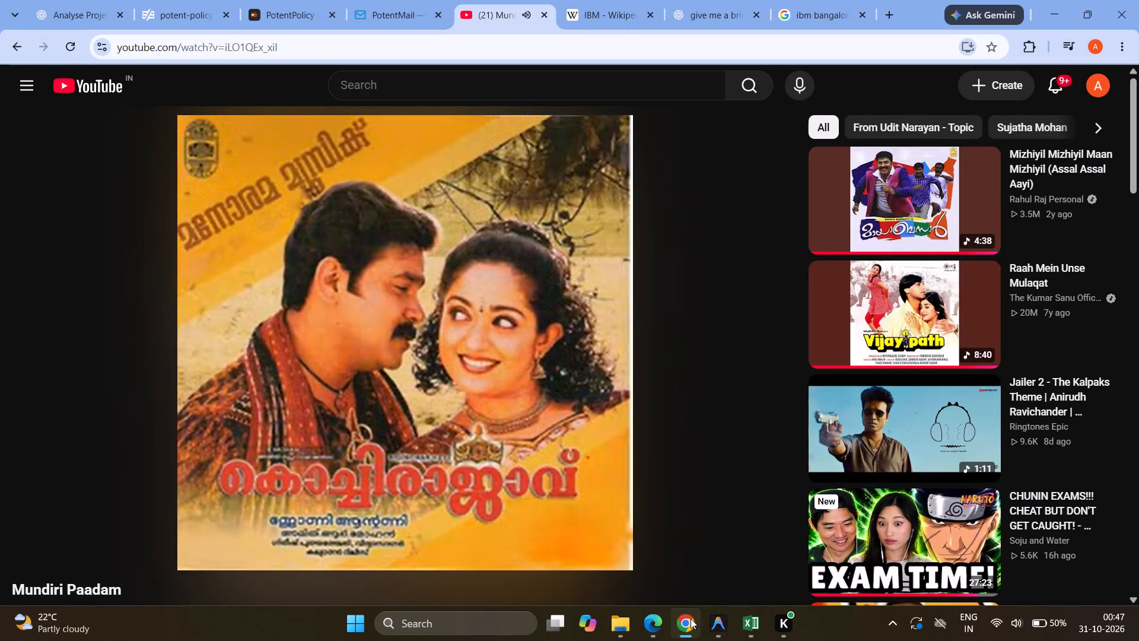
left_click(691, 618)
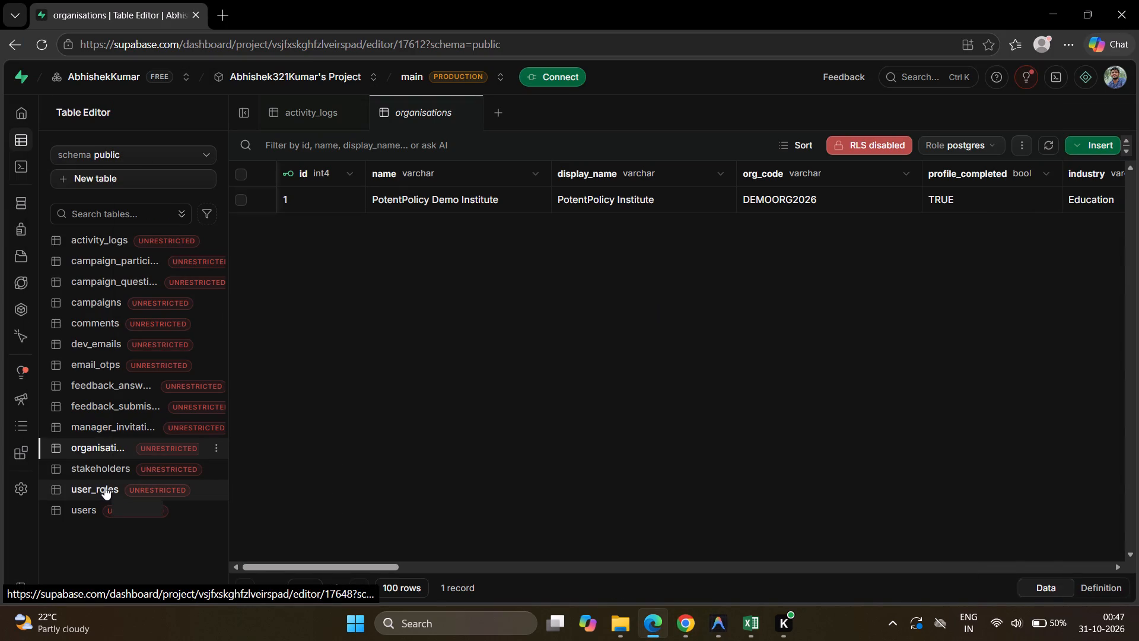
Review the user_roles table with the user record referenced by its CAMPAIGN_MANAGER row, and examine the users table's columns.
left_click(104, 487)
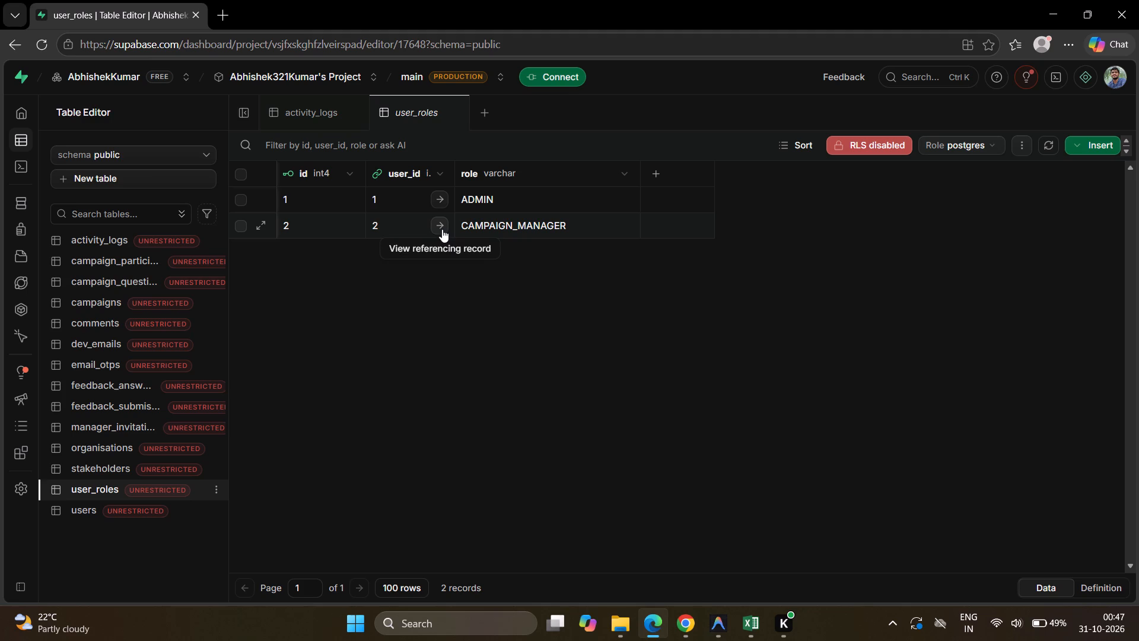
left_click(442, 229)
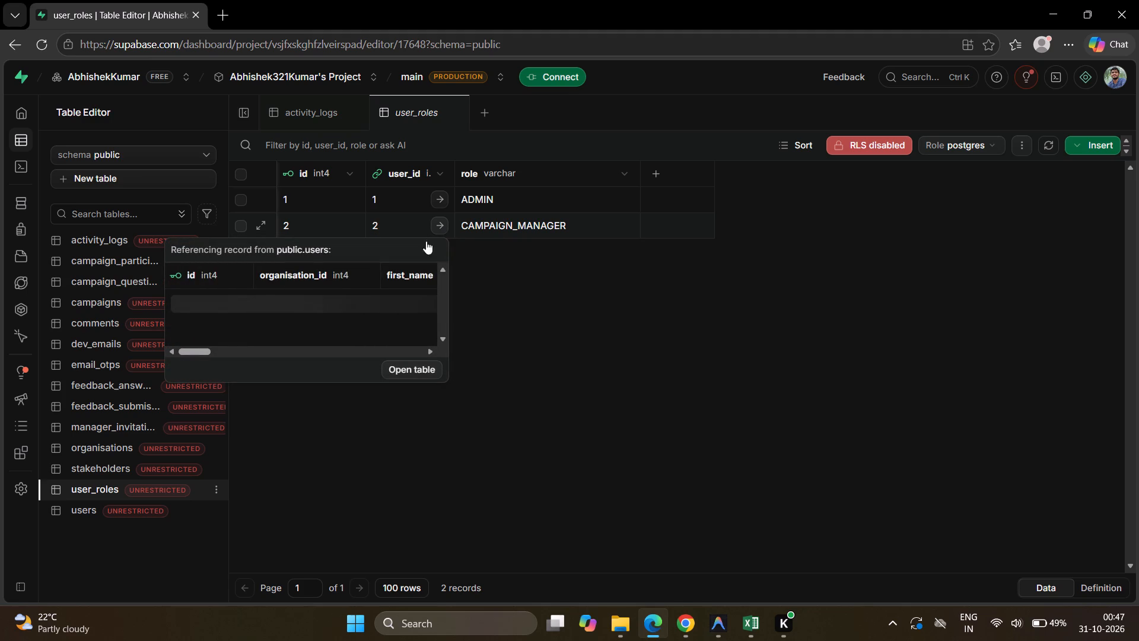
left_click(121, 520)
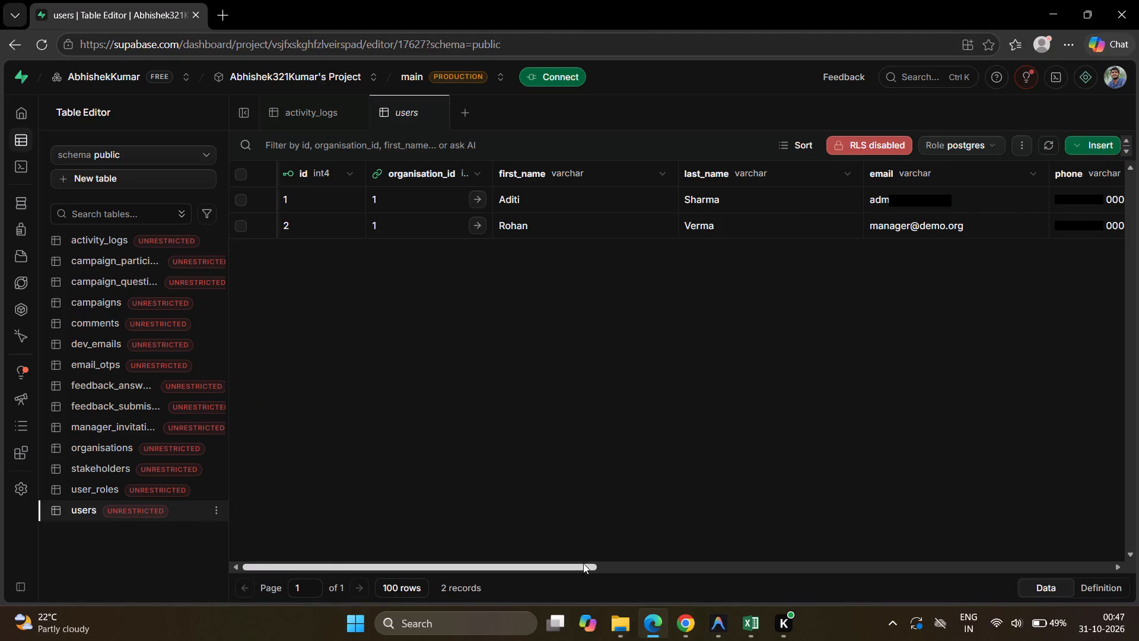
left_click_drag(583, 566, 678, 564)
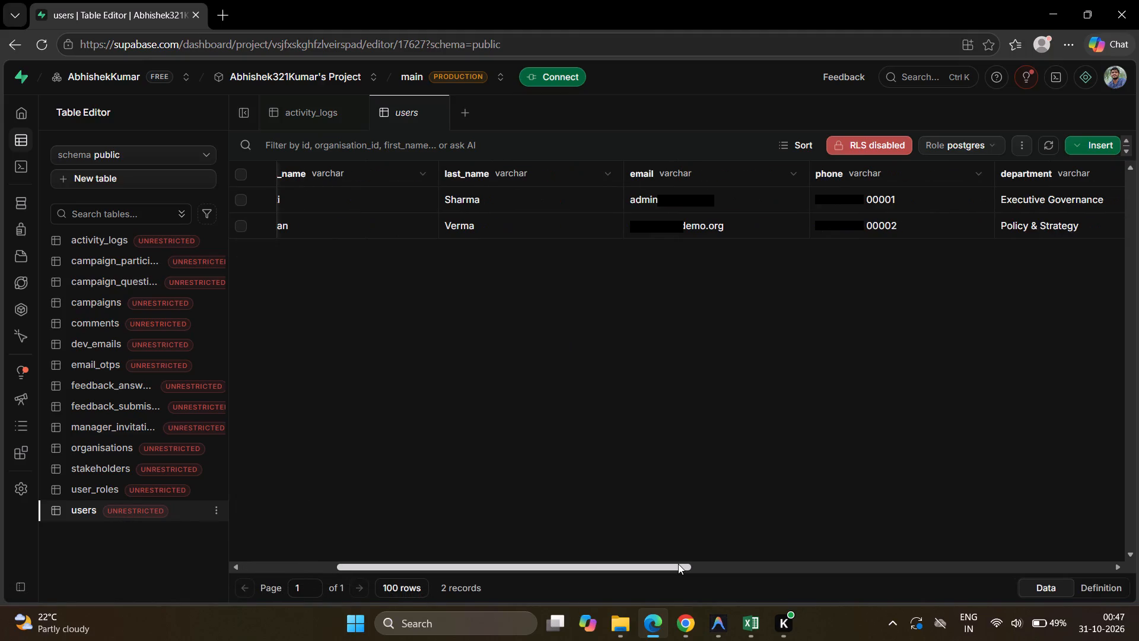
left_click_drag(678, 564, 679, 564)
left_click(647, 206)
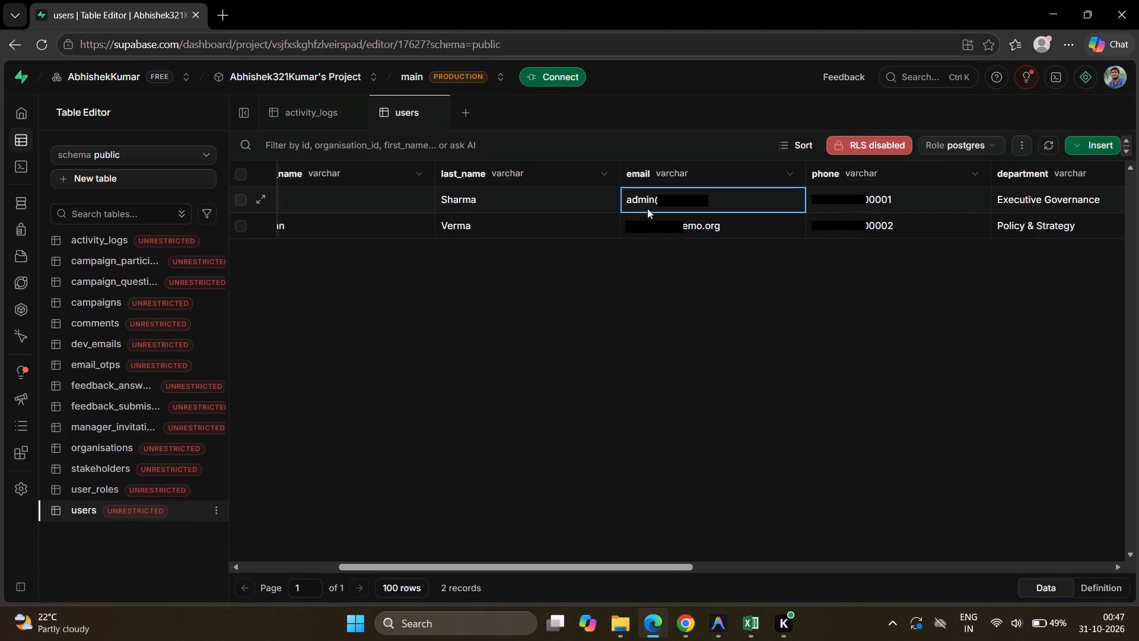
left_click(653, 215)
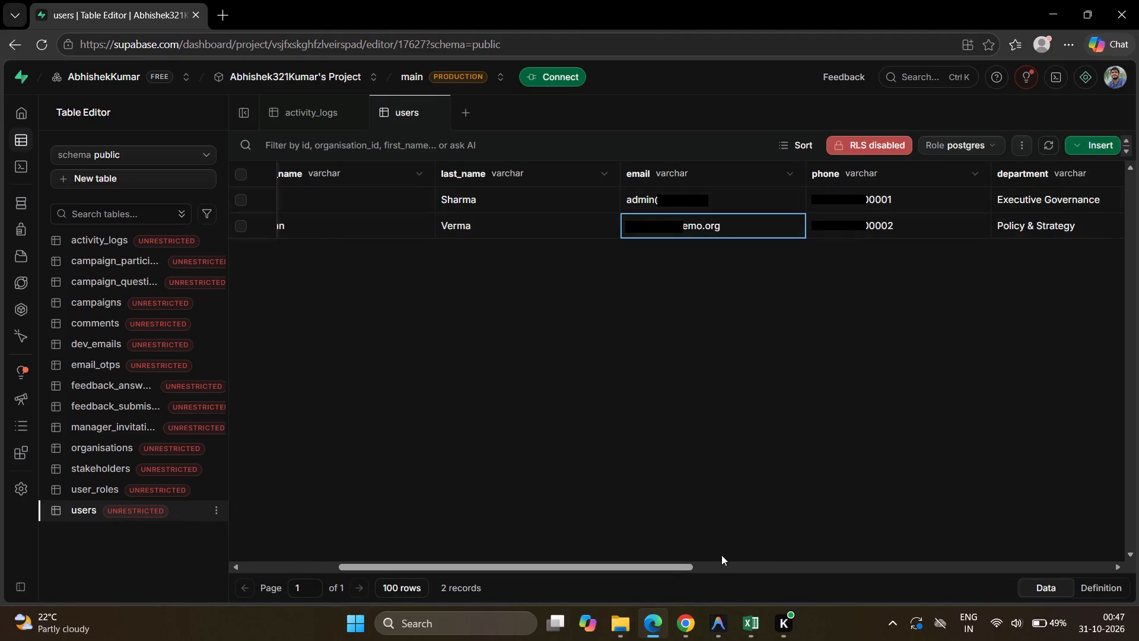
left_click_drag(677, 566, 546, 493)
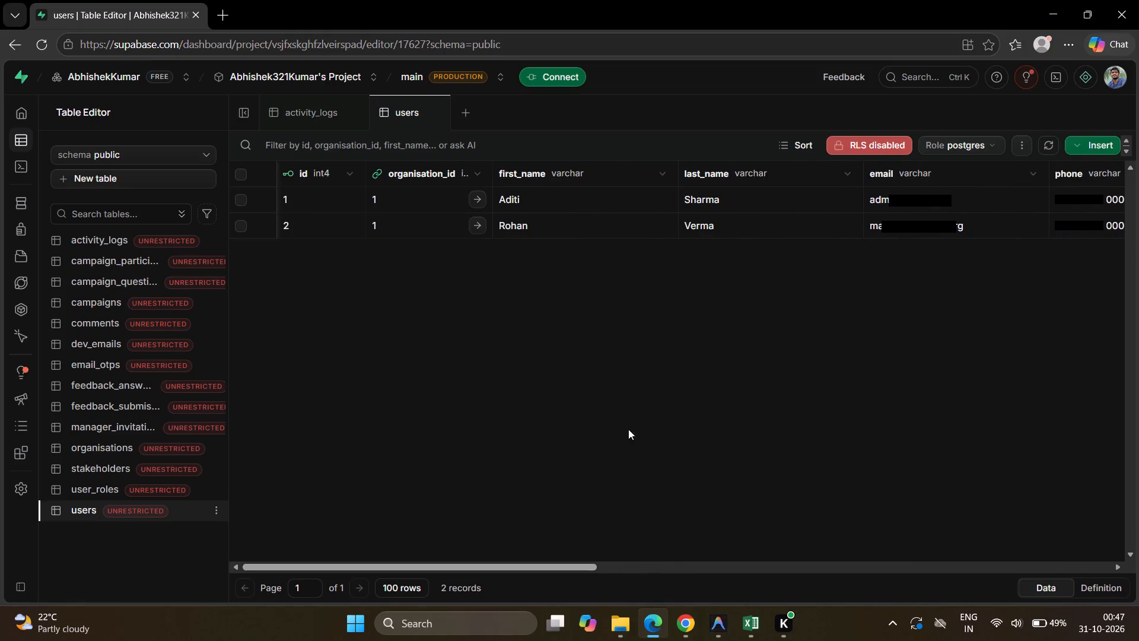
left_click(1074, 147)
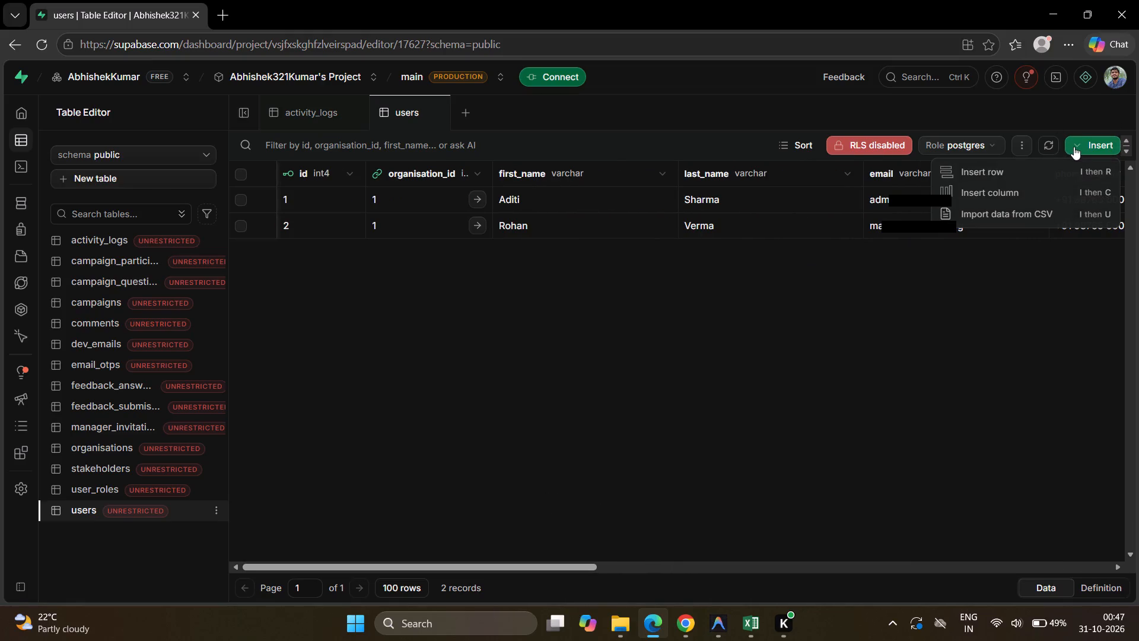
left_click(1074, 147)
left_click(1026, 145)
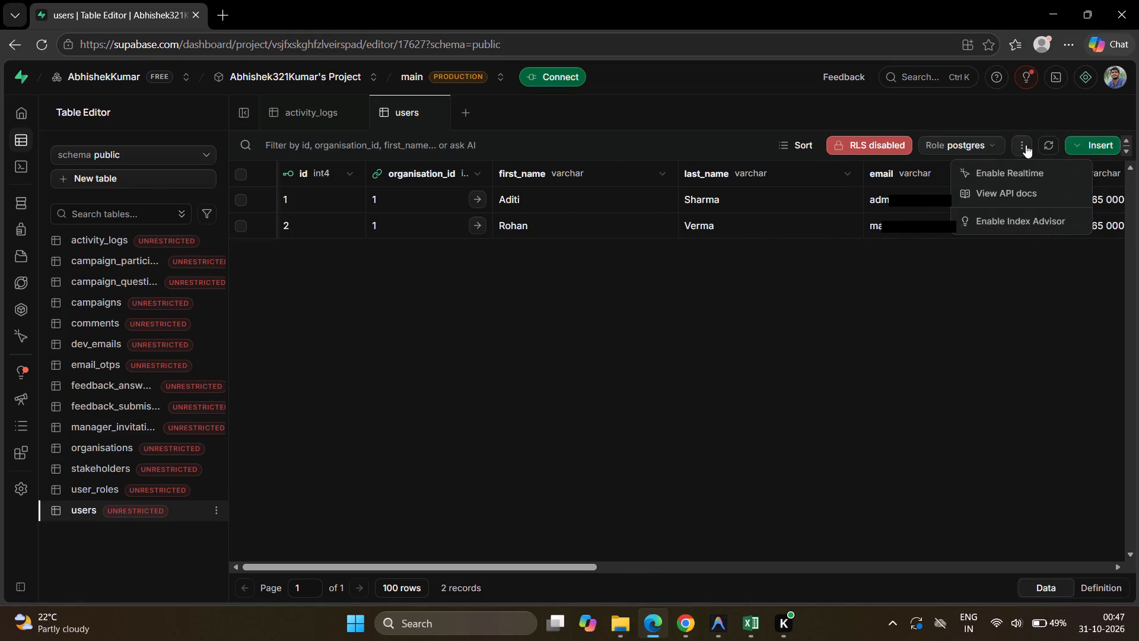
In the users table row with id 2, change the email's part before the @ to the user's lowercase last name and save the row.
left_click(1026, 145)
left_click(901, 229)
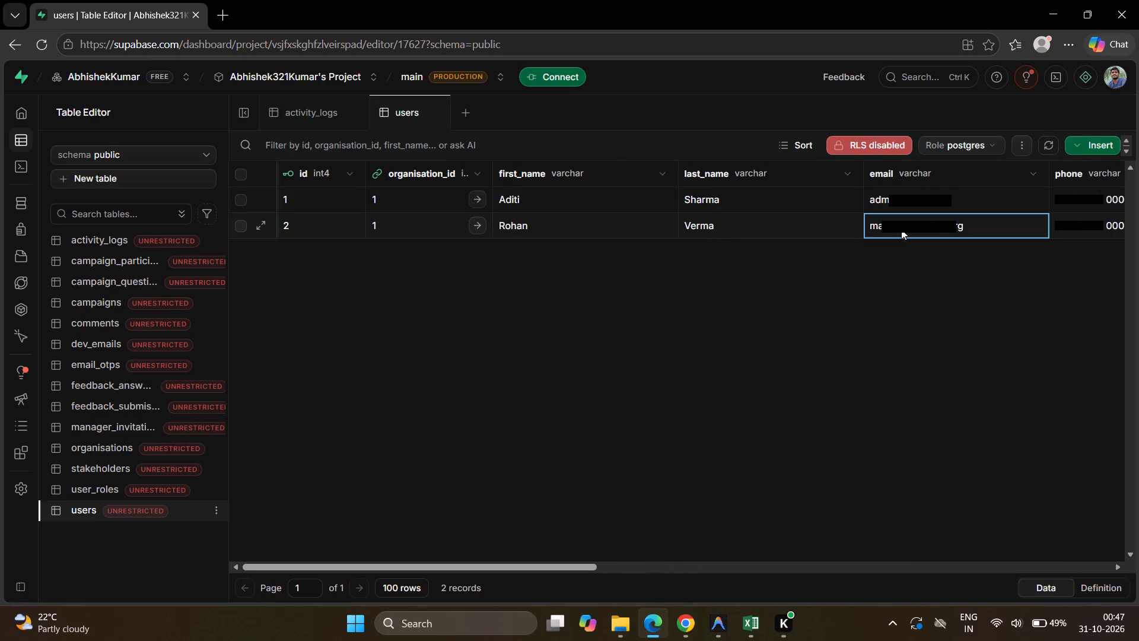
right_click(902, 229)
left_click(943, 307)
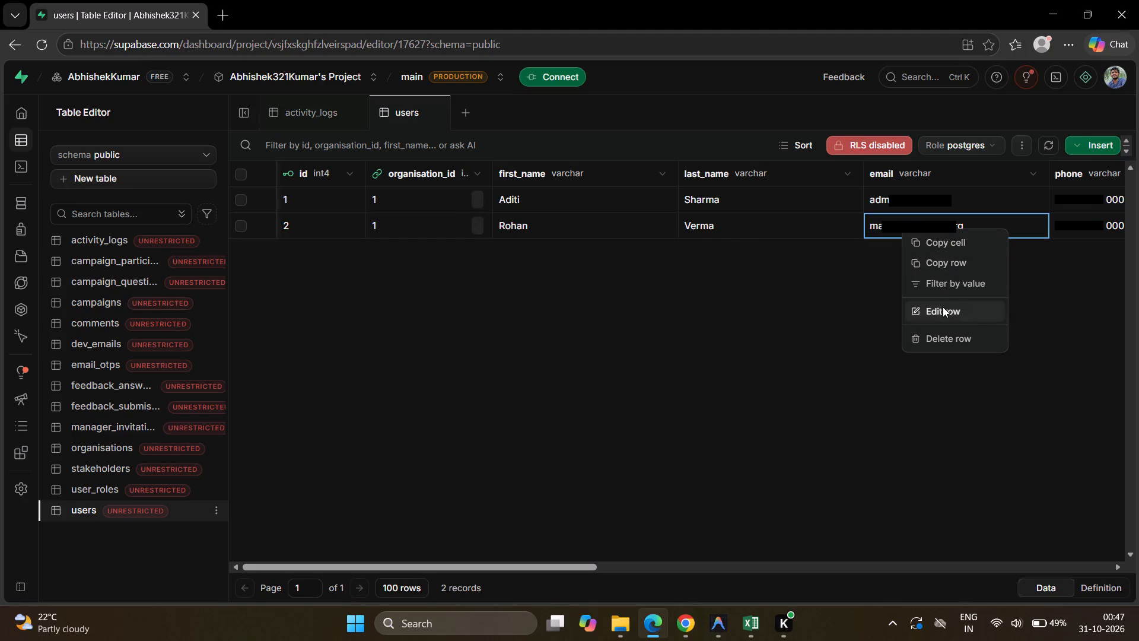
scroll(891, 278, "down", 2)
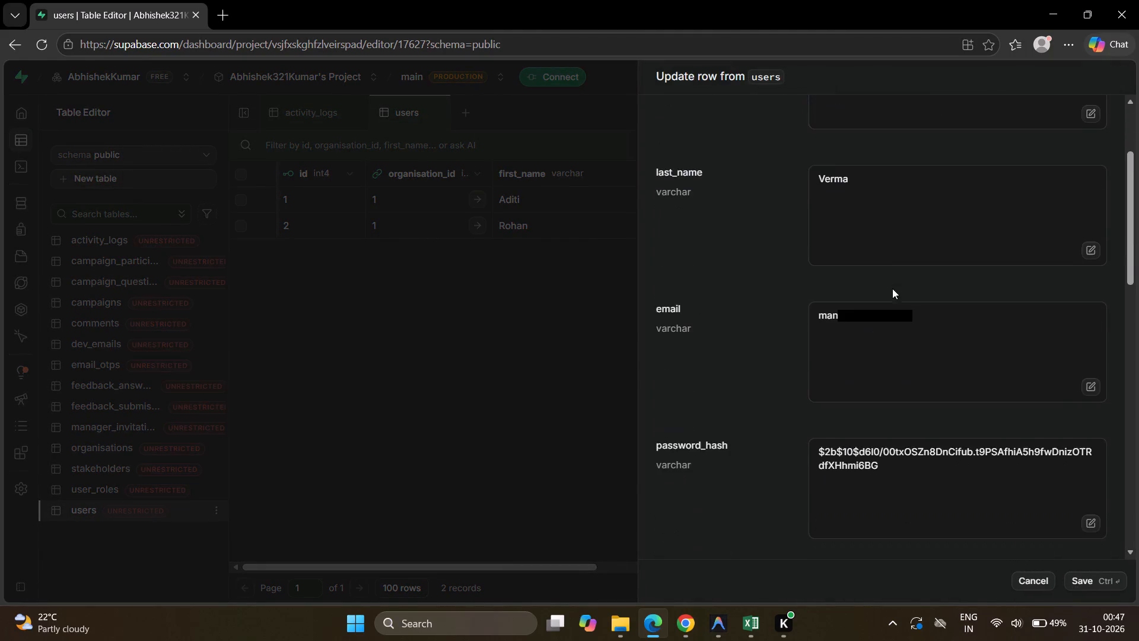
scroll(887, 307, "down", 1)
left_click_drag(857, 239, 795, 243)
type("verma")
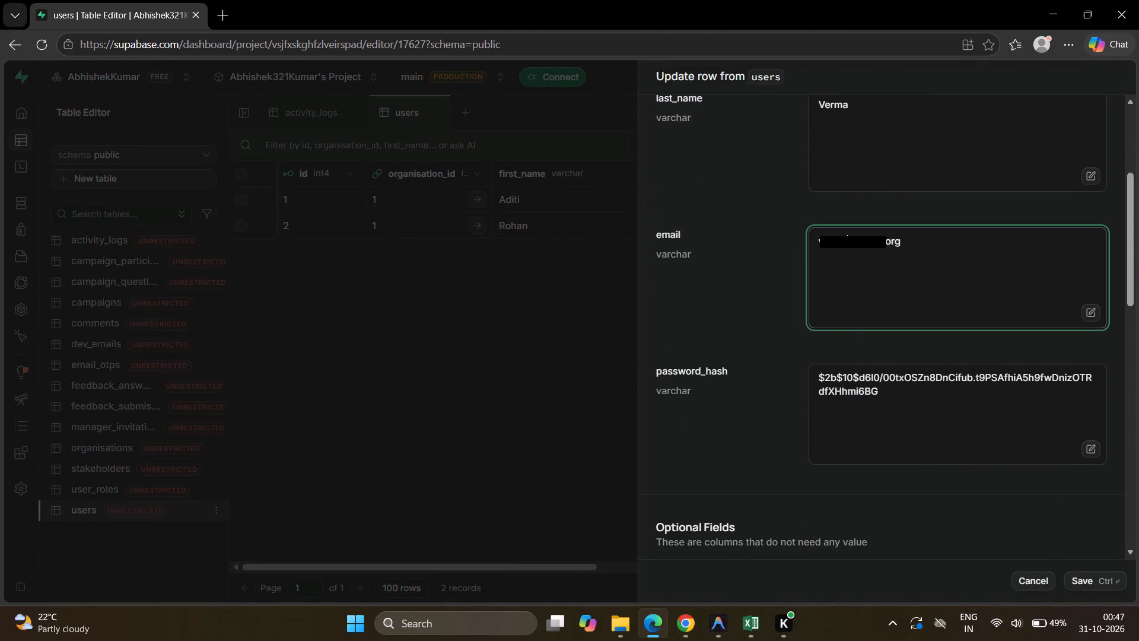
scroll(1022, 404, "down", 3)
left_click(1084, 580)
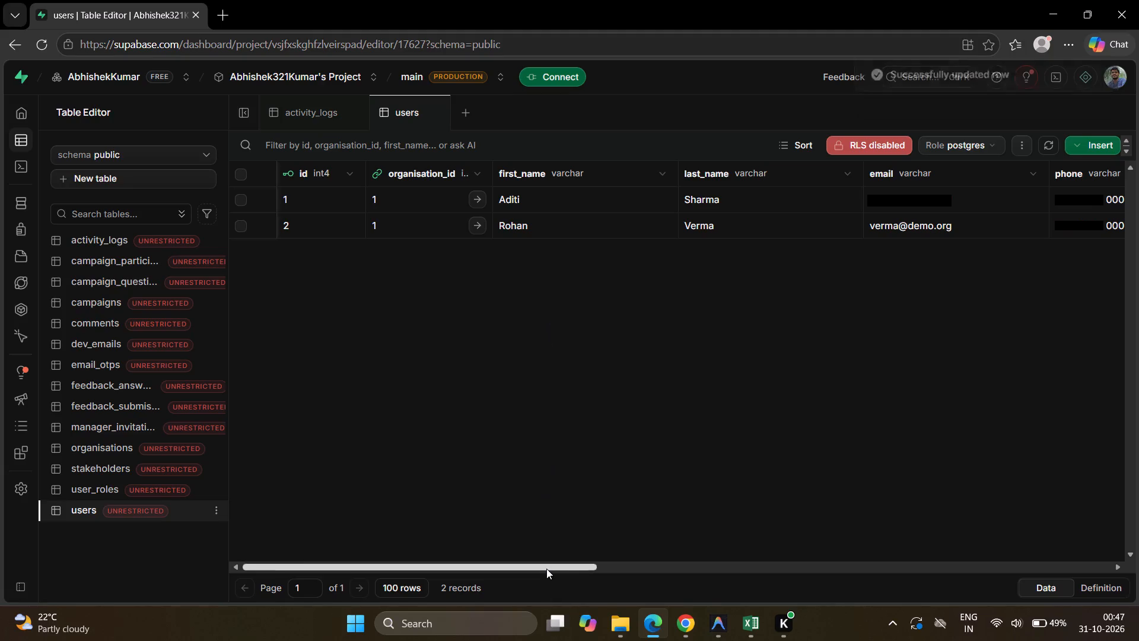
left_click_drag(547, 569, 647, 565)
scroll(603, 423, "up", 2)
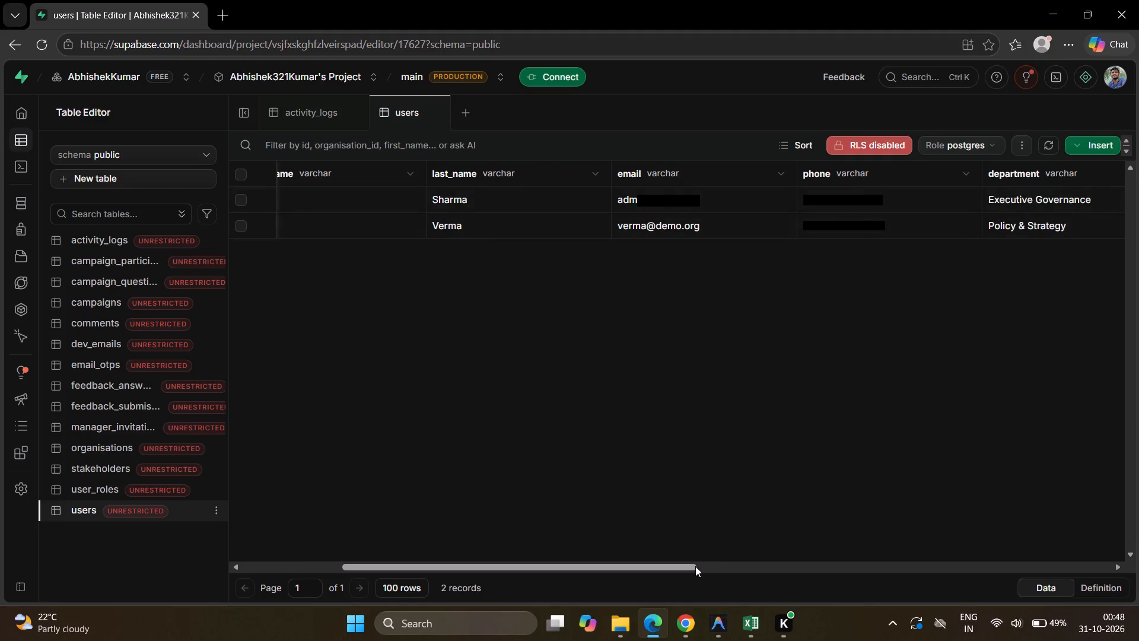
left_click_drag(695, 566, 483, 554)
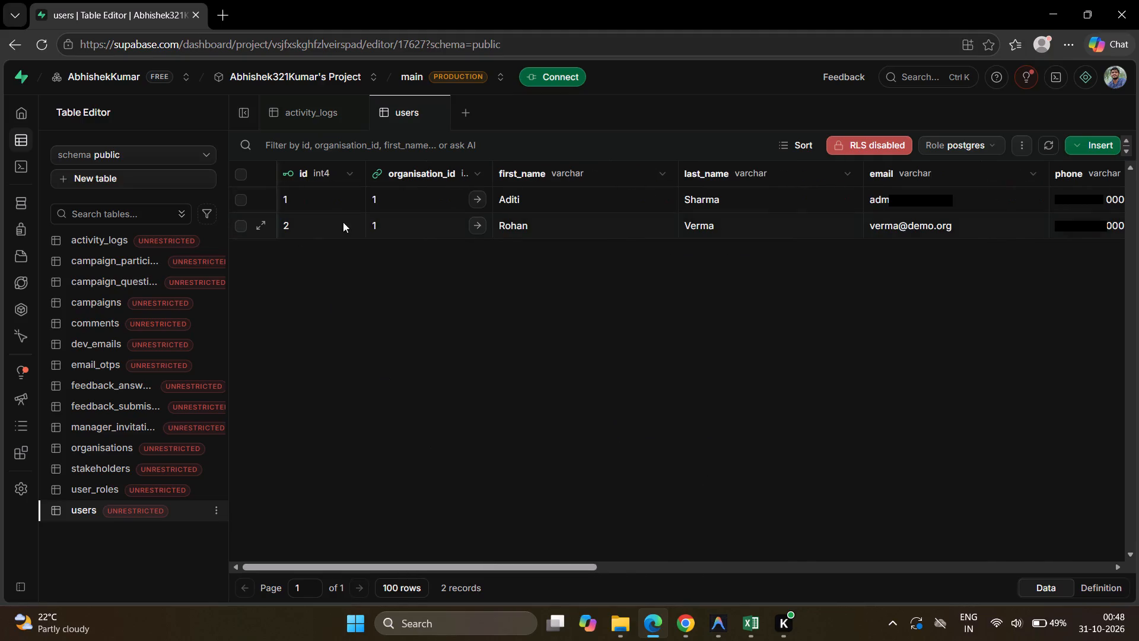
Inspect the organisation_id values of both users and the organisation record referenced by the first one.
left_click(406, 199)
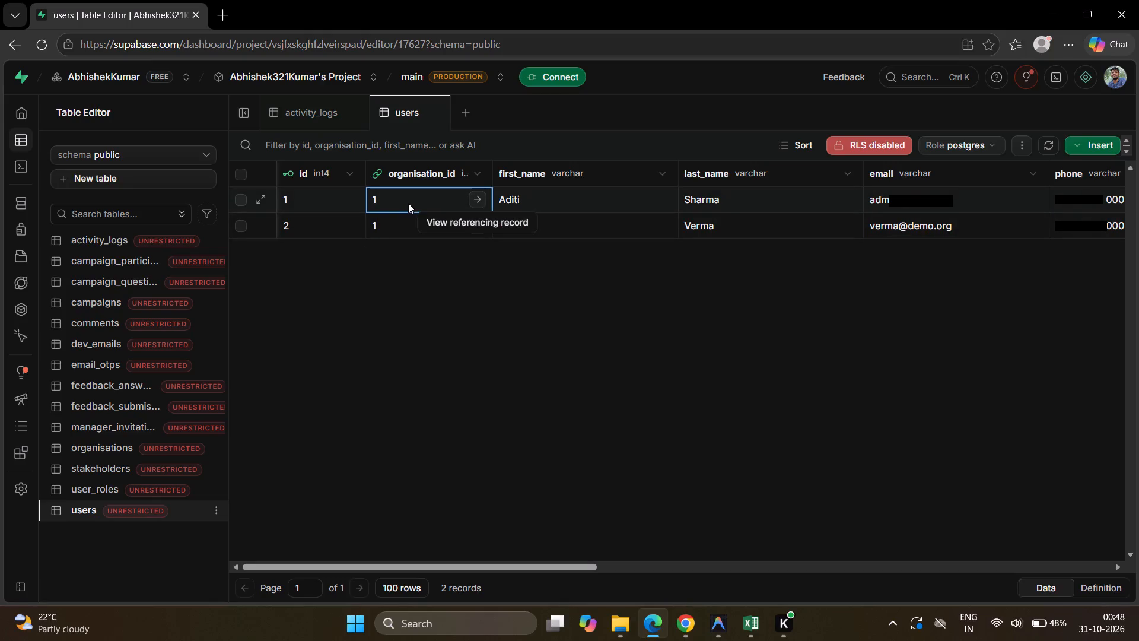
left_click(408, 203)
left_click(475, 201)
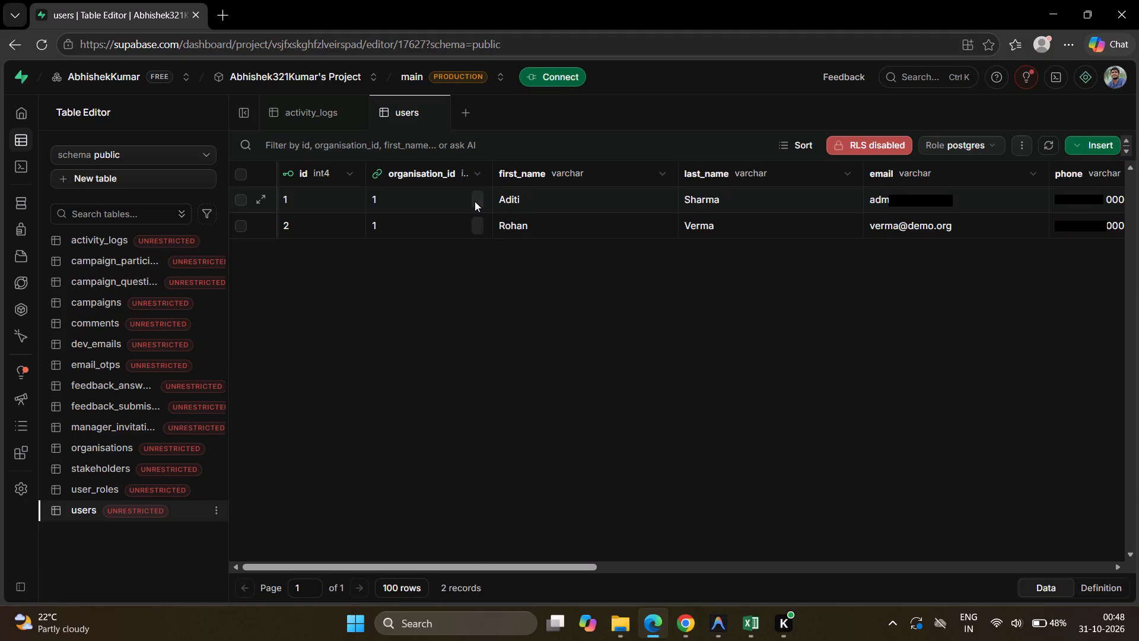
left_click(427, 227)
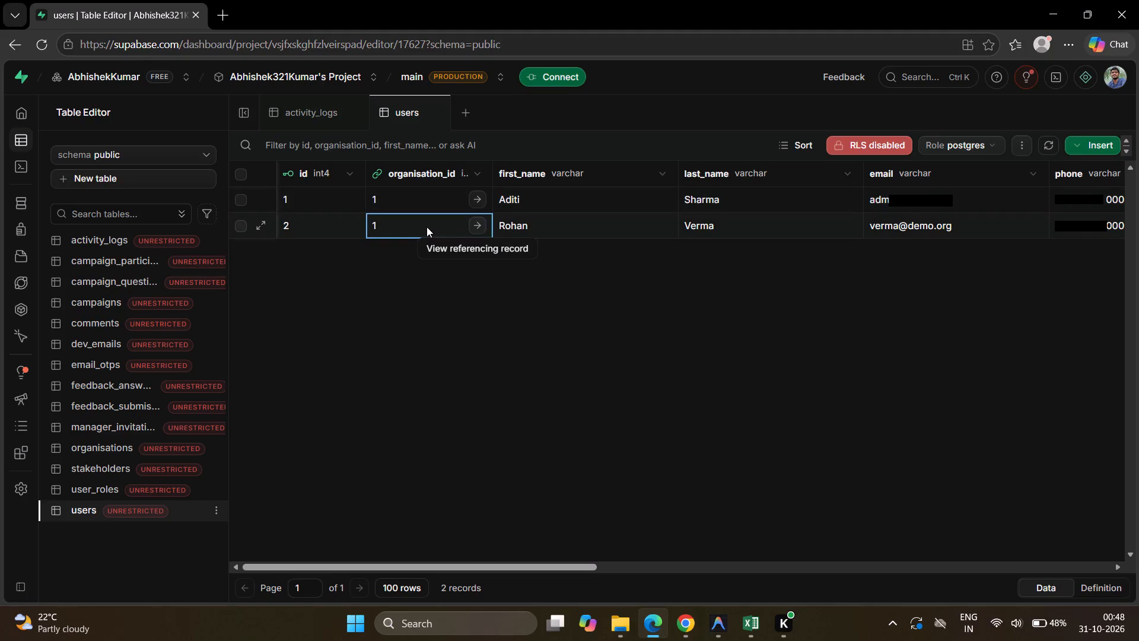
left_click(111, 340)
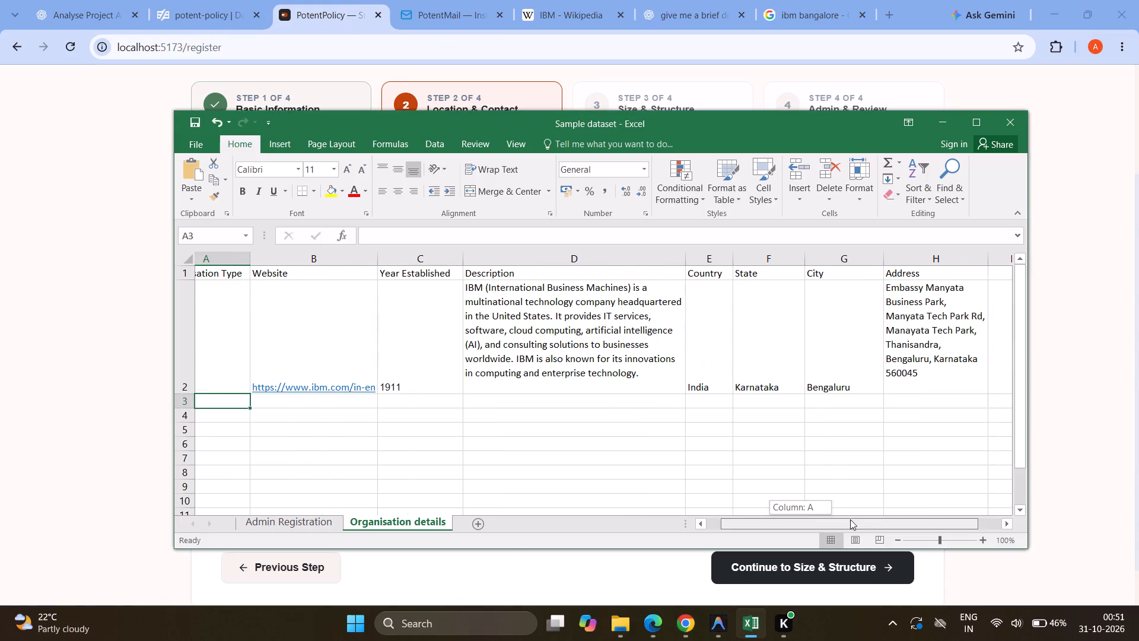
left_click_drag(850, 519, 890, 523)
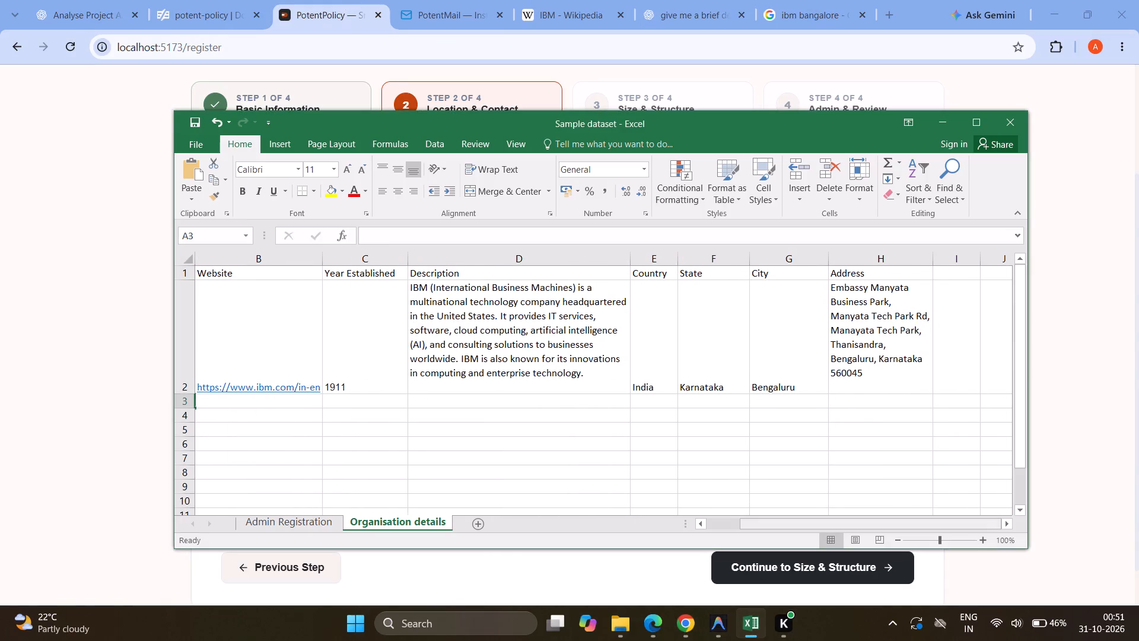
left_click(888, 276)
left_click_drag(787, 517, 737, 529)
left_click_drag(766, 528, 750, 527)
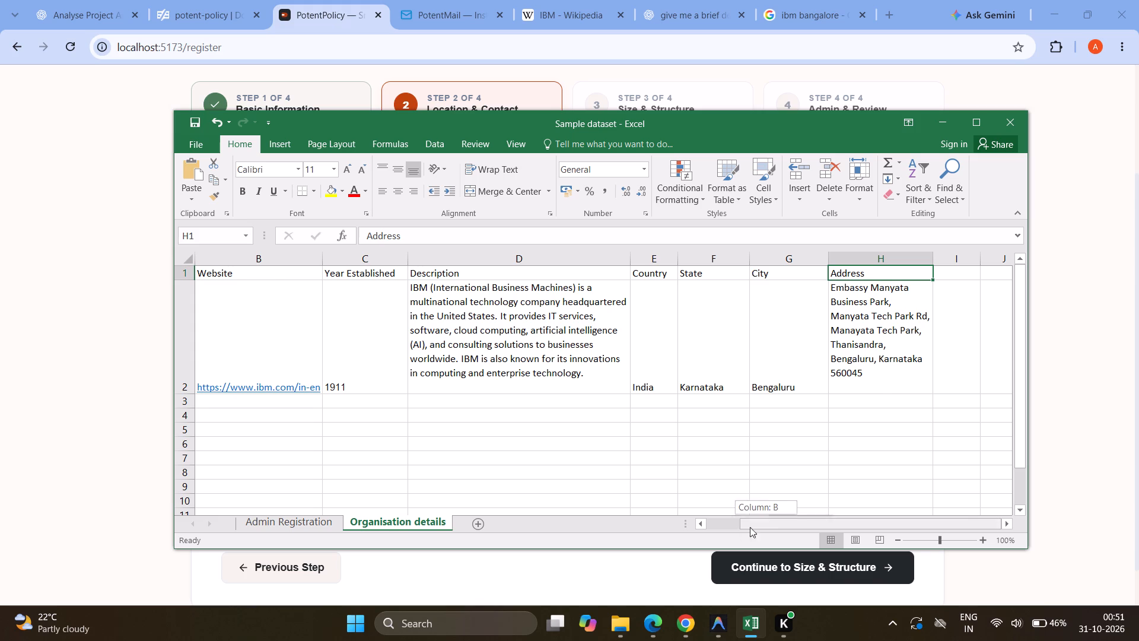
left_click_drag(750, 527, 682, 525)
left_click(233, 271, "shift")
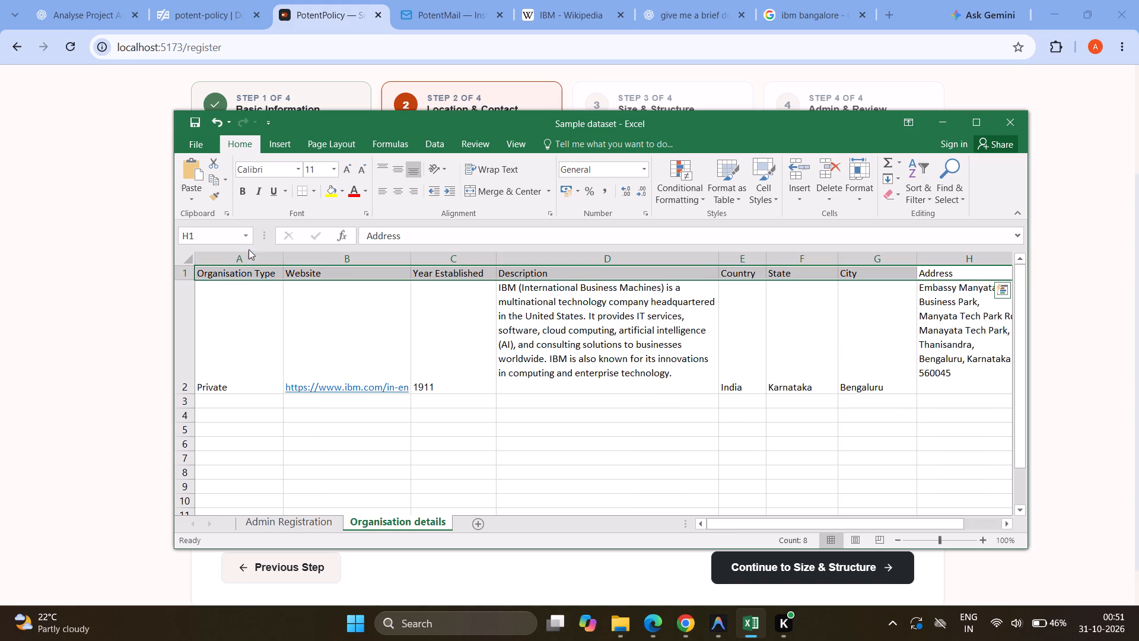
left_click(239, 188)
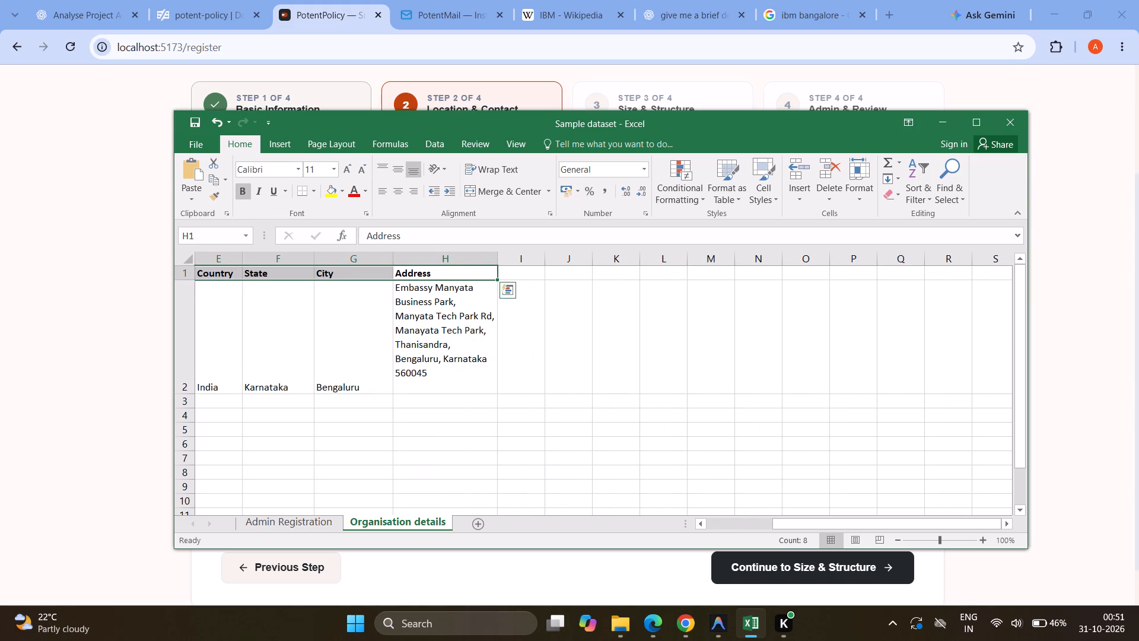
left_click(348, 164)
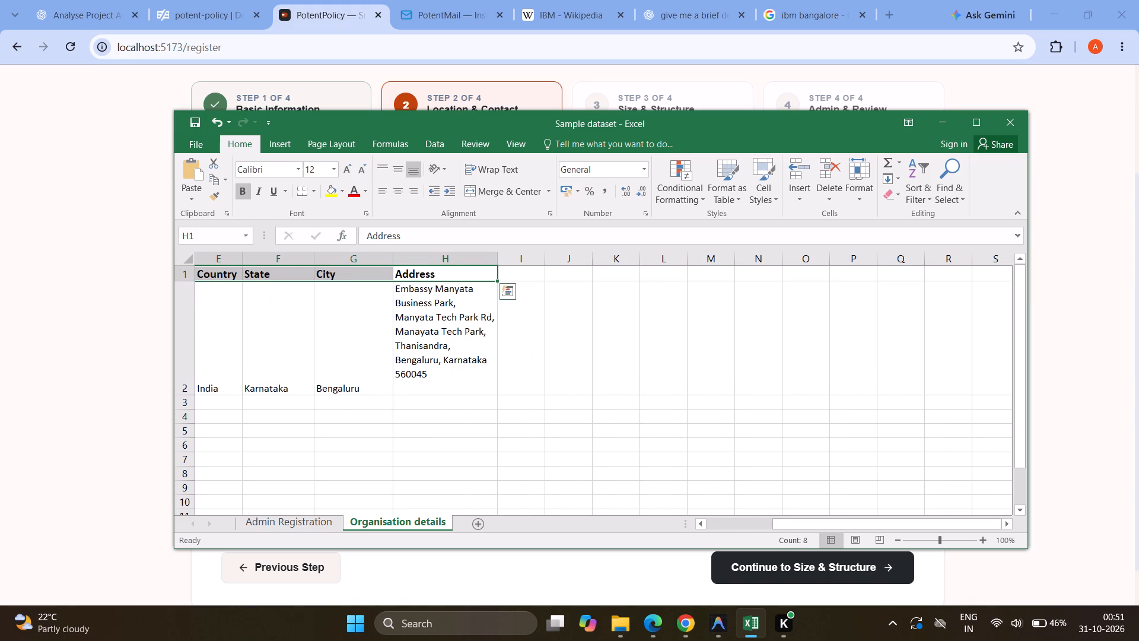
left_click(516, 277)
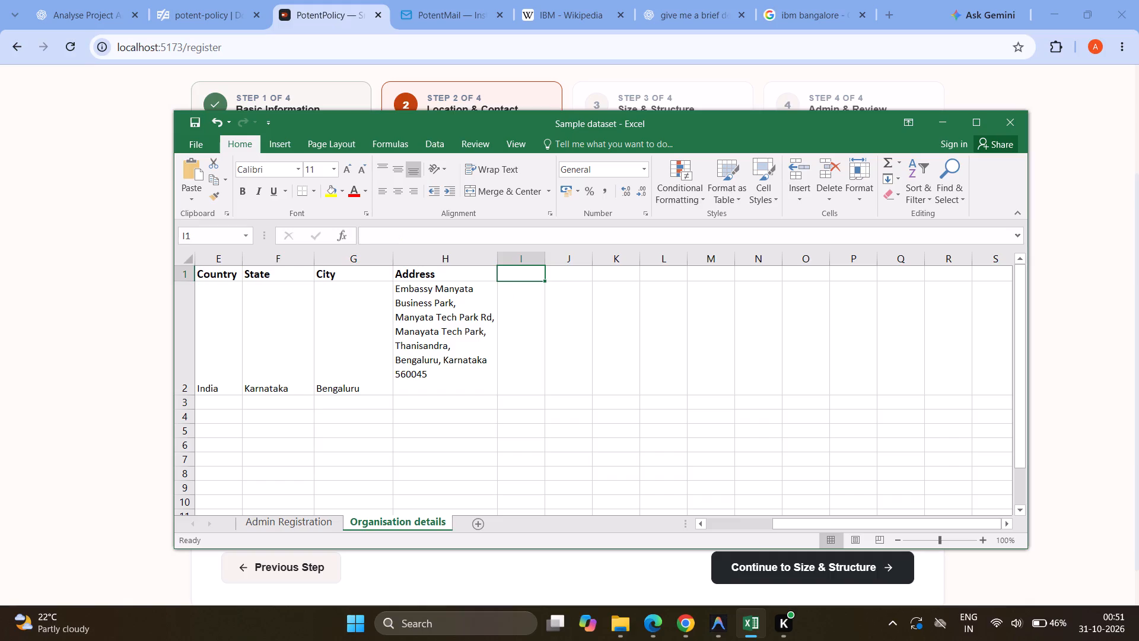
In the PotentPolicy registration form, move the code 560045 from the end of the Registered Office Address into Postal / ZIP Code.
left_click(749, 618)
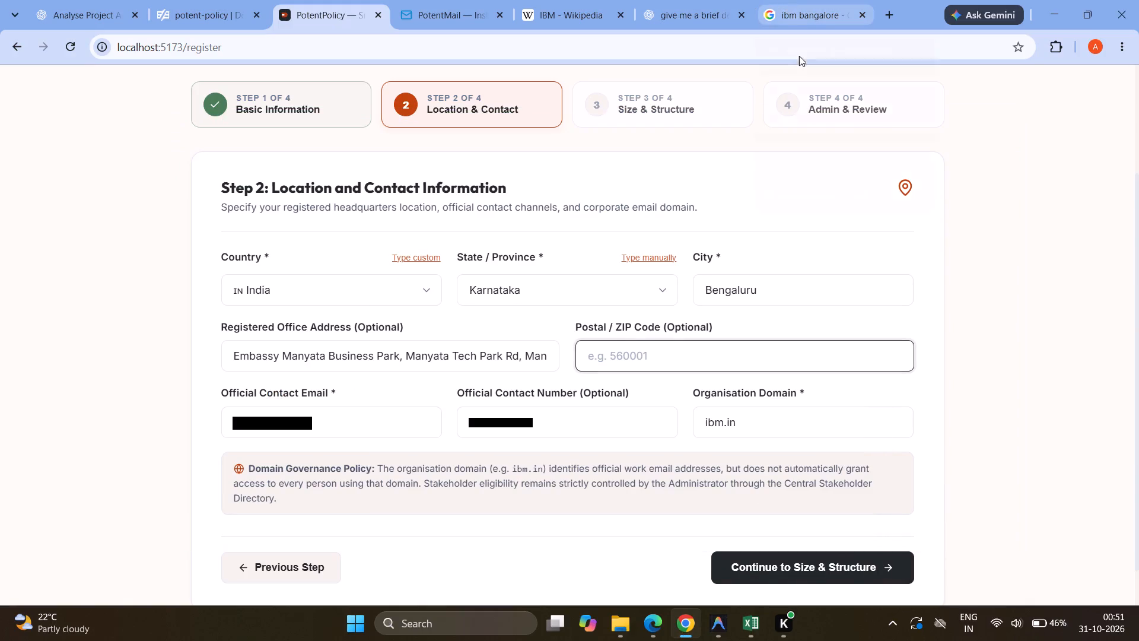
left_click_drag(517, 353, 600, 357)
left_click(555, 361)
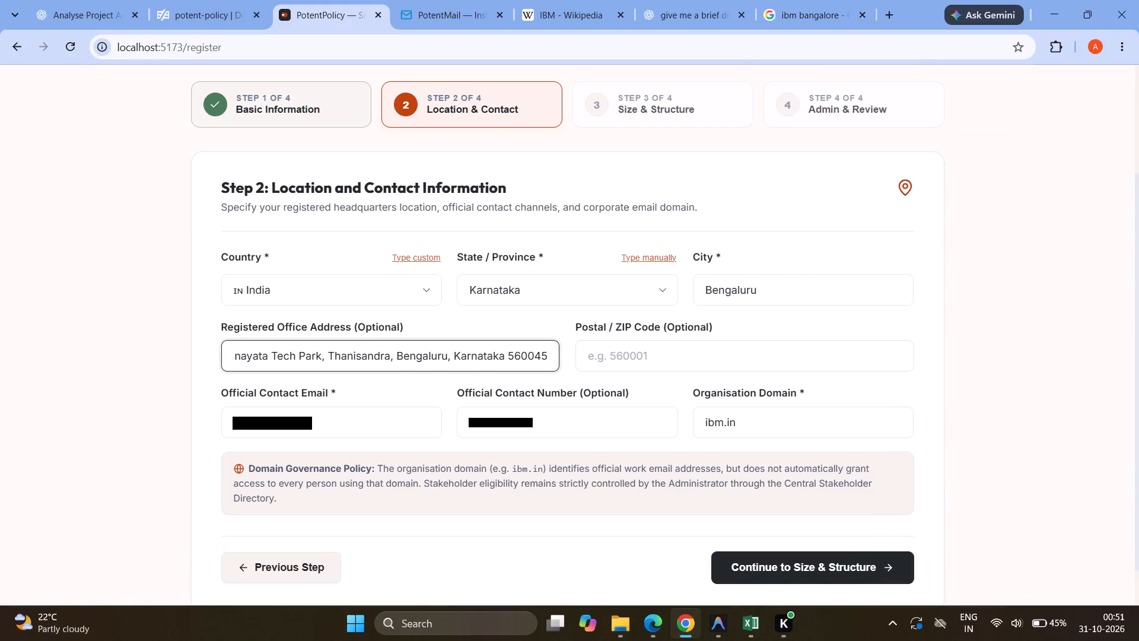
left_click_drag(546, 357, 505, 356)
key("ctrl+x")
left_click(612, 354)
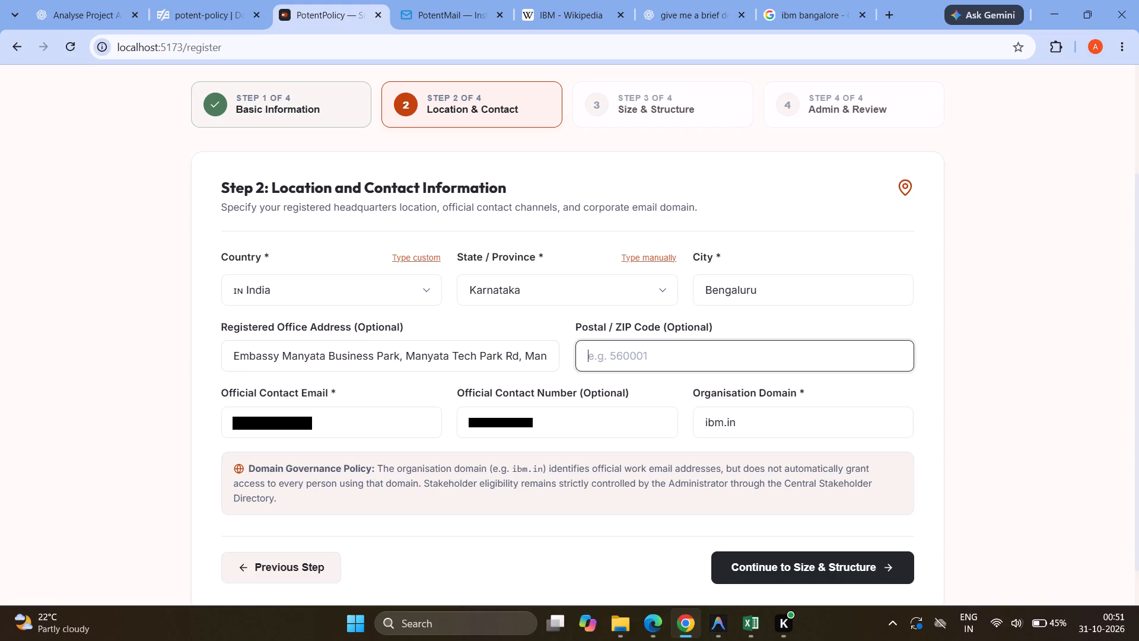
key("ctrl+v")
In the Organisation details sheet in Excel, add the header Pincode after Address.
left_click(748, 621)
double_click(528, 275)
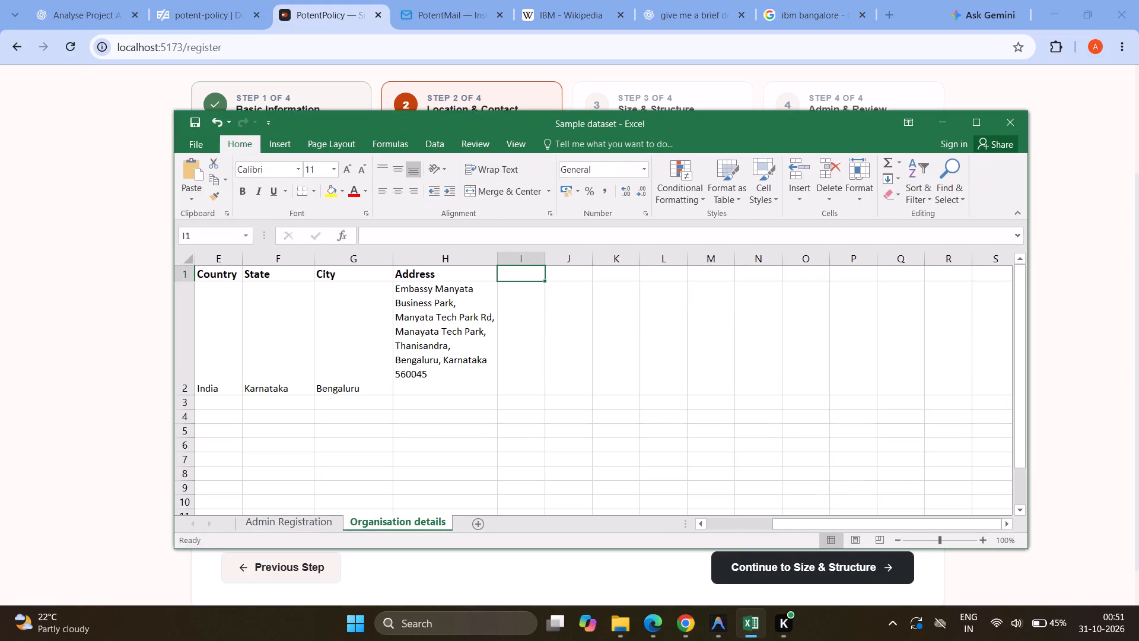
type("Pincode")
Move 560045 from the end of IBM's Address cell into its Pincode cell and top-align that cell.
left_click(456, 373)
double_click(445, 373)
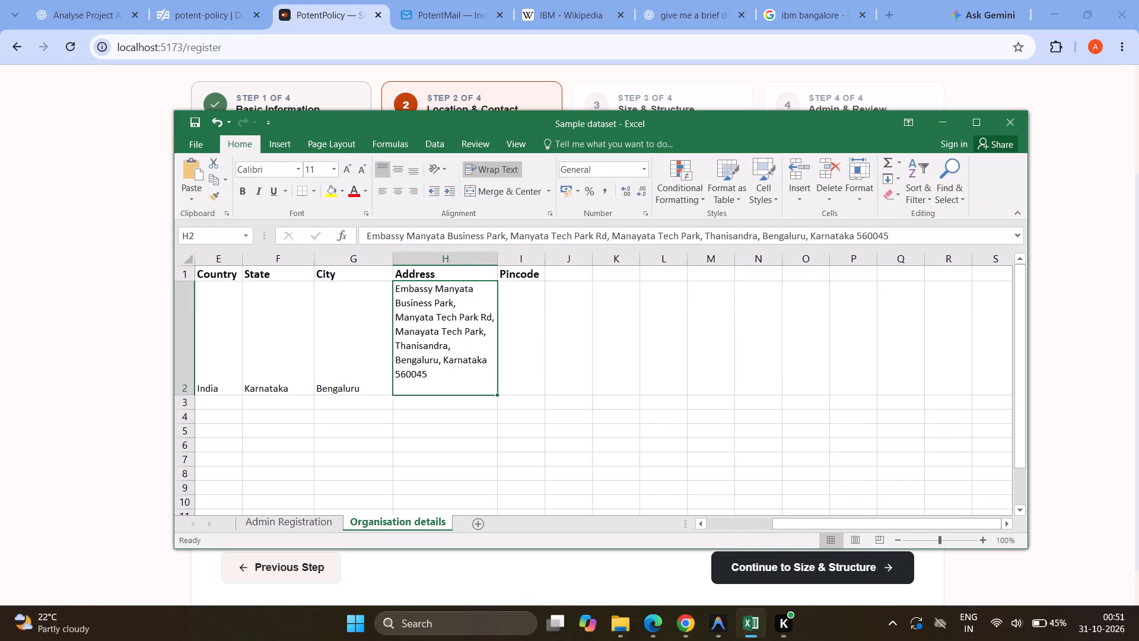
left_click_drag(431, 376, 391, 376)
key("ctrl+c")
key("ctrl+z")
key("ctrl+x")
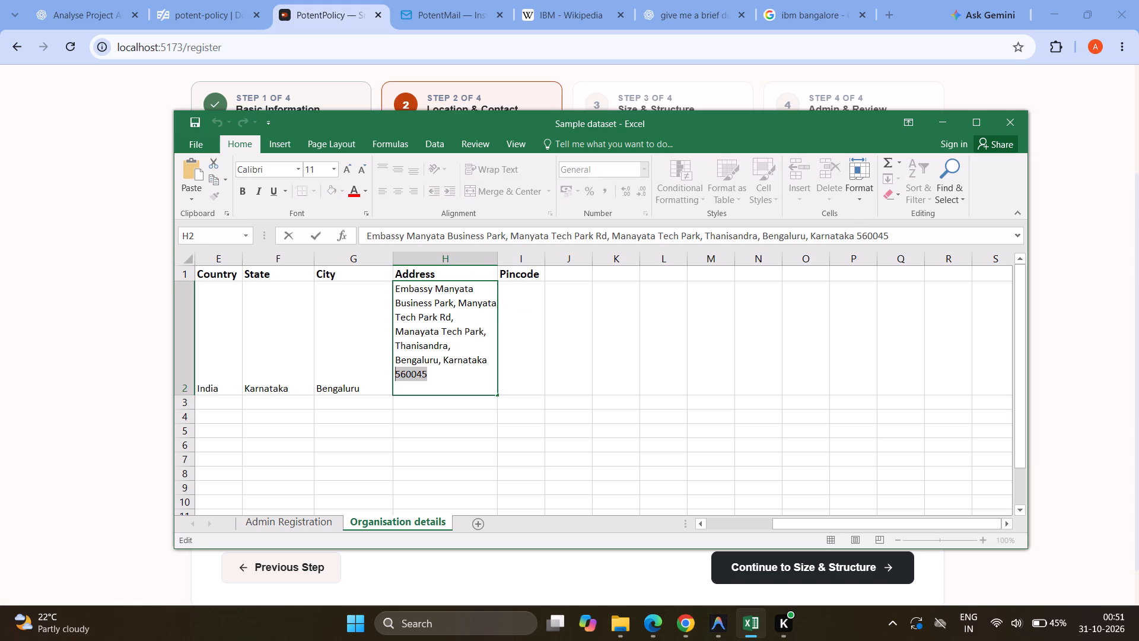
left_click(514, 336)
key("ctrl+v")
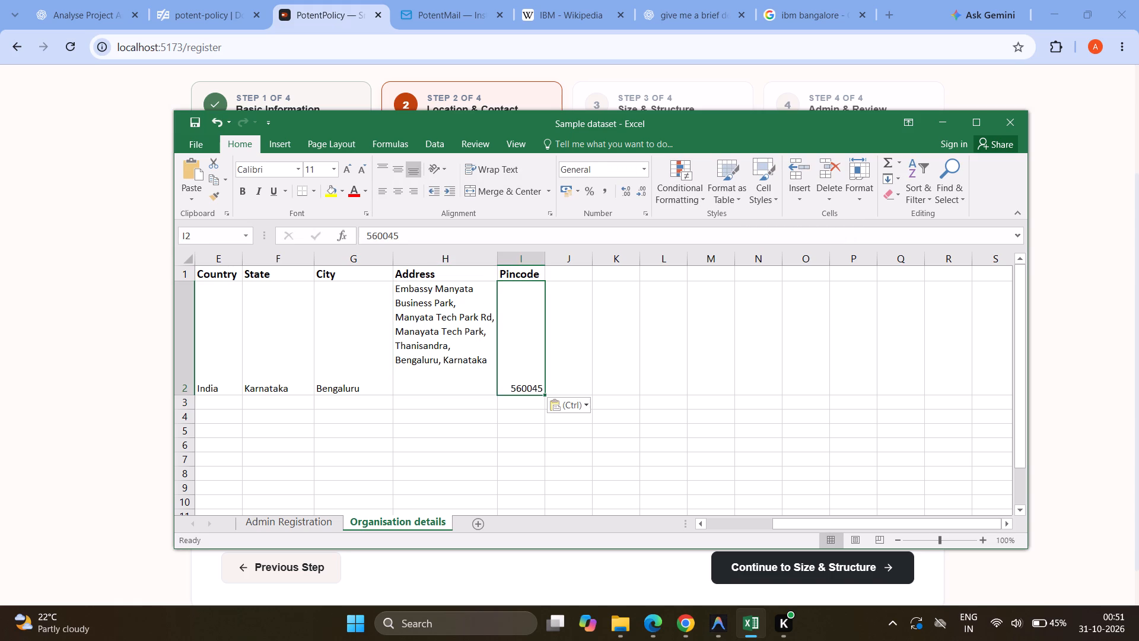
left_click(378, 166)
Remove "Bengaluru, Karnataka" and the trailing comma from IBM's Address cell, ending the address at Thanisandra.
double_click(461, 364)
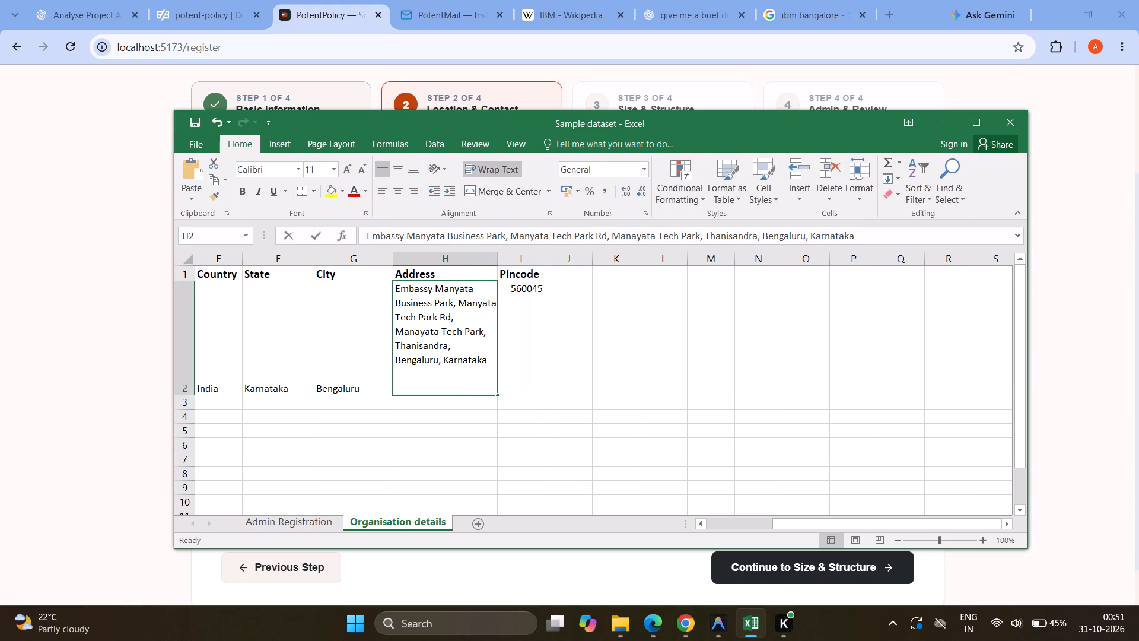
left_click_drag(486, 362, 391, 345)
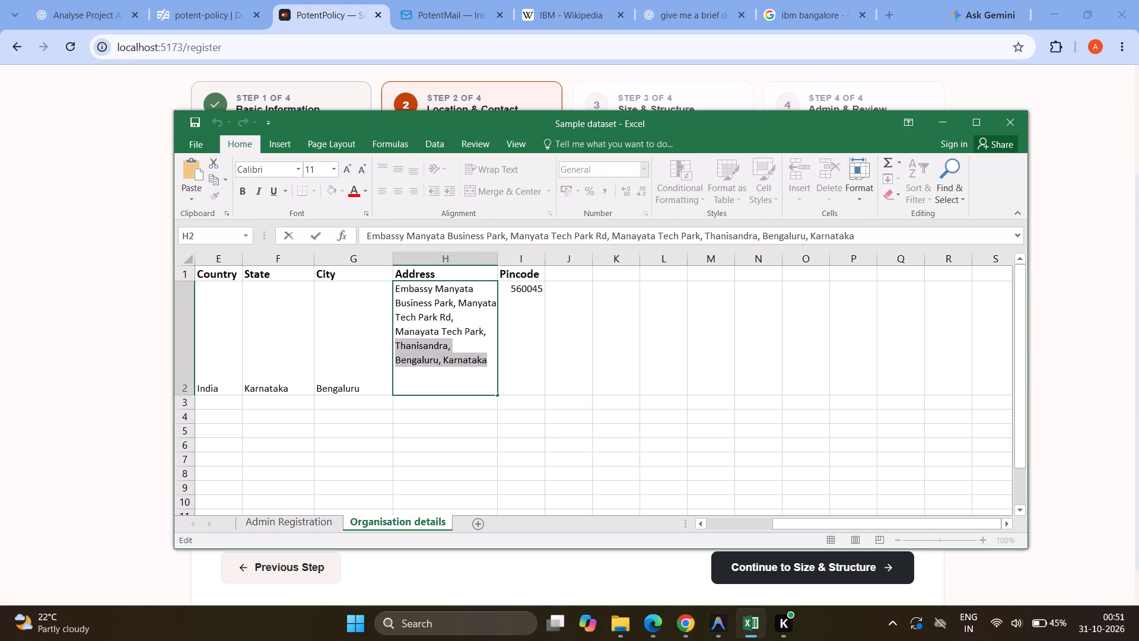
left_click_drag(391, 345, 390, 360)
key("BackSpace")
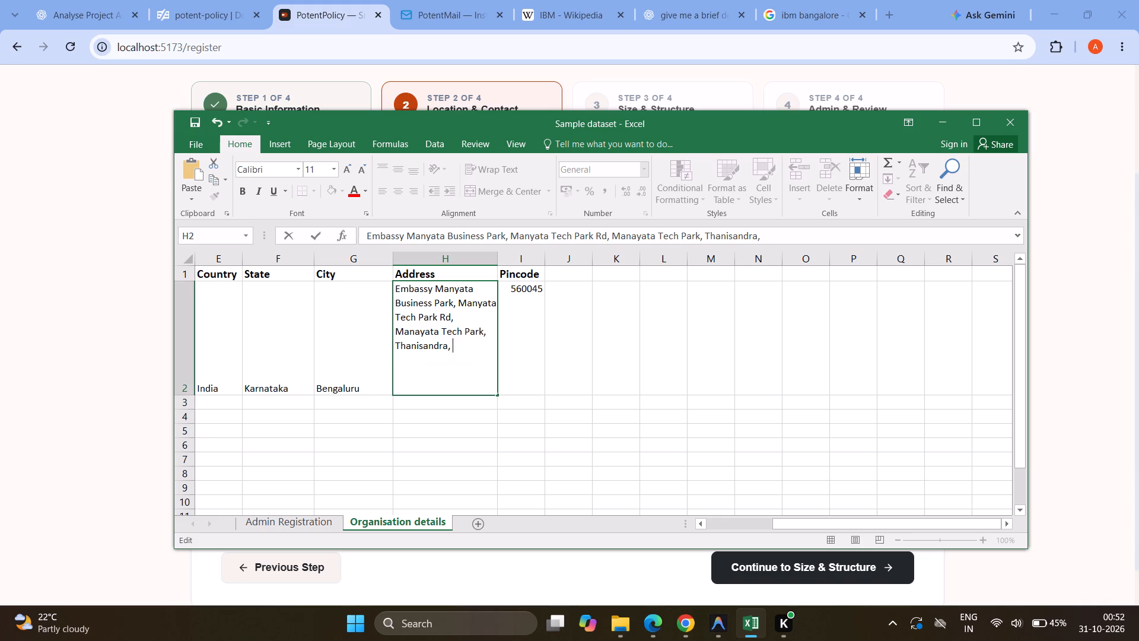
left_click(626, 381)
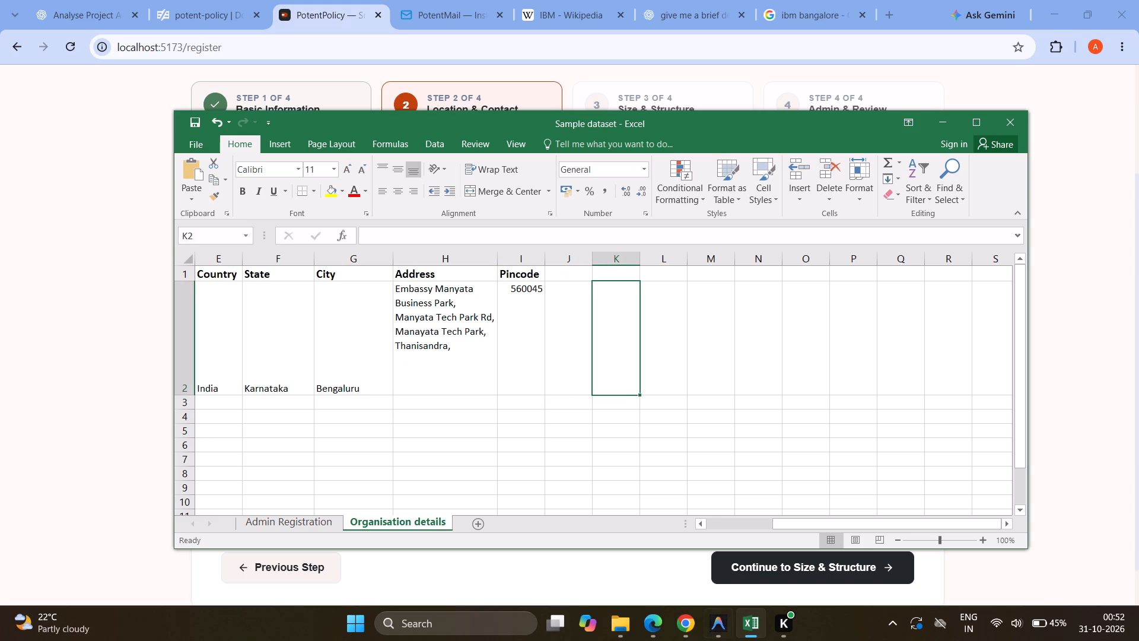
double_click(456, 347)
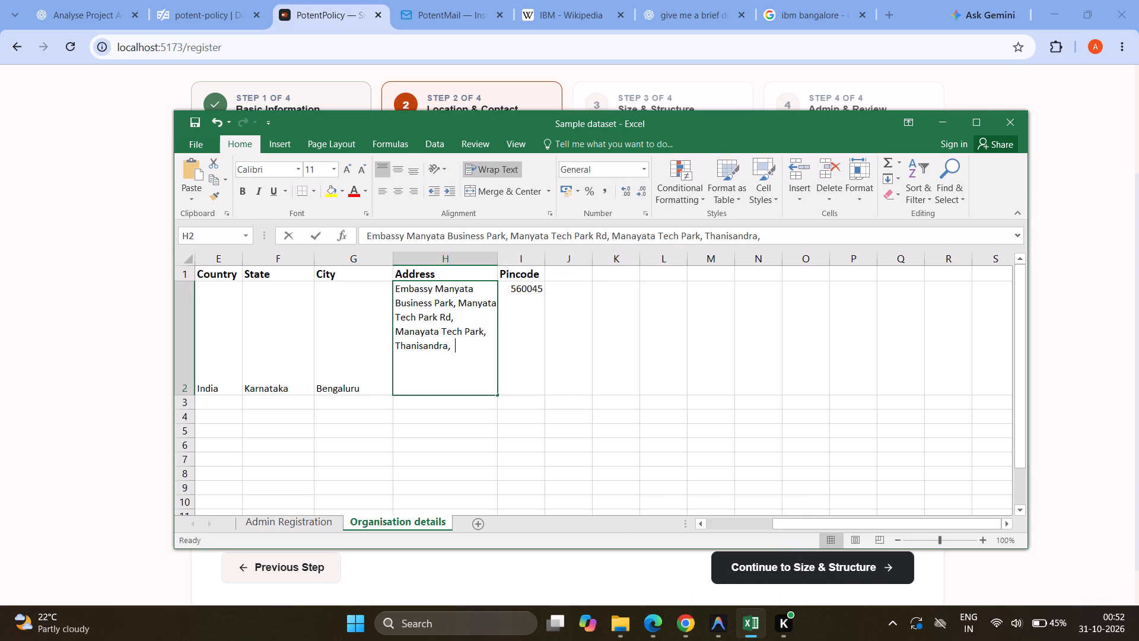
key("BackSpace")
key("BackSpace")
key("BackSpace")
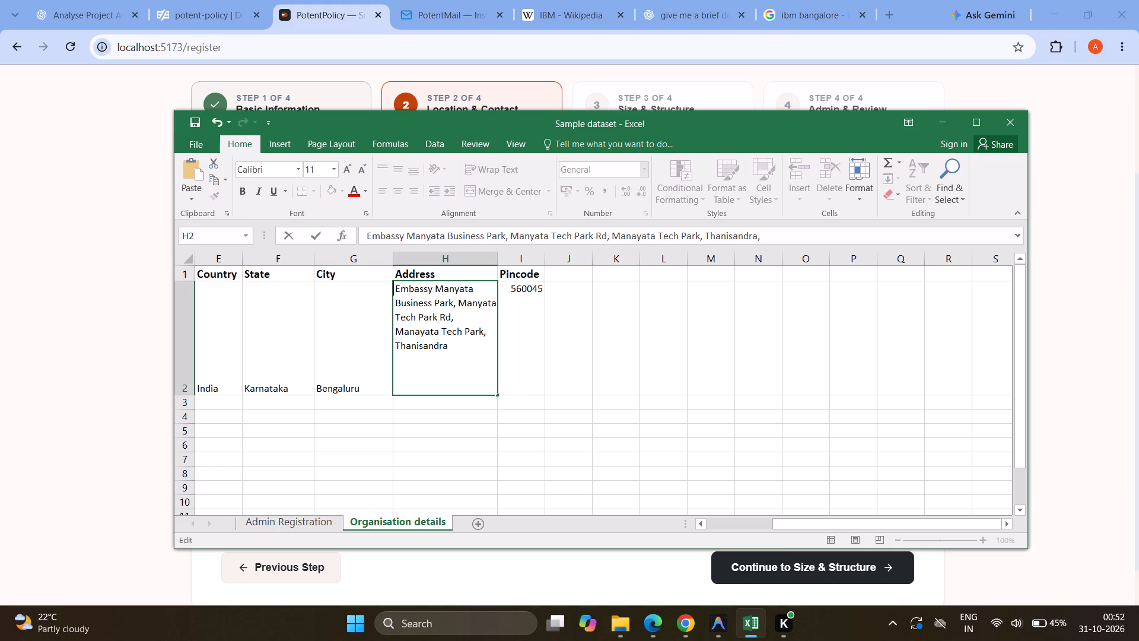
left_click(599, 449)
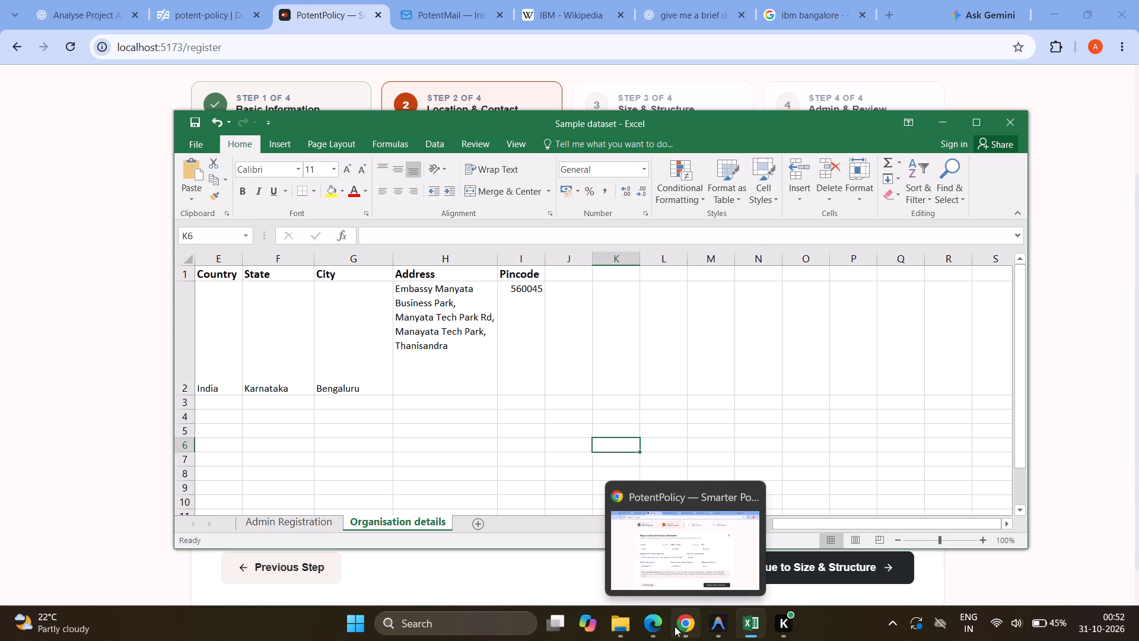
In the PotentPolicy form, delete ", Bengaluru, Karnataka" from the Registered Office Address, ending it at Thanisandra.
left_click(695, 627)
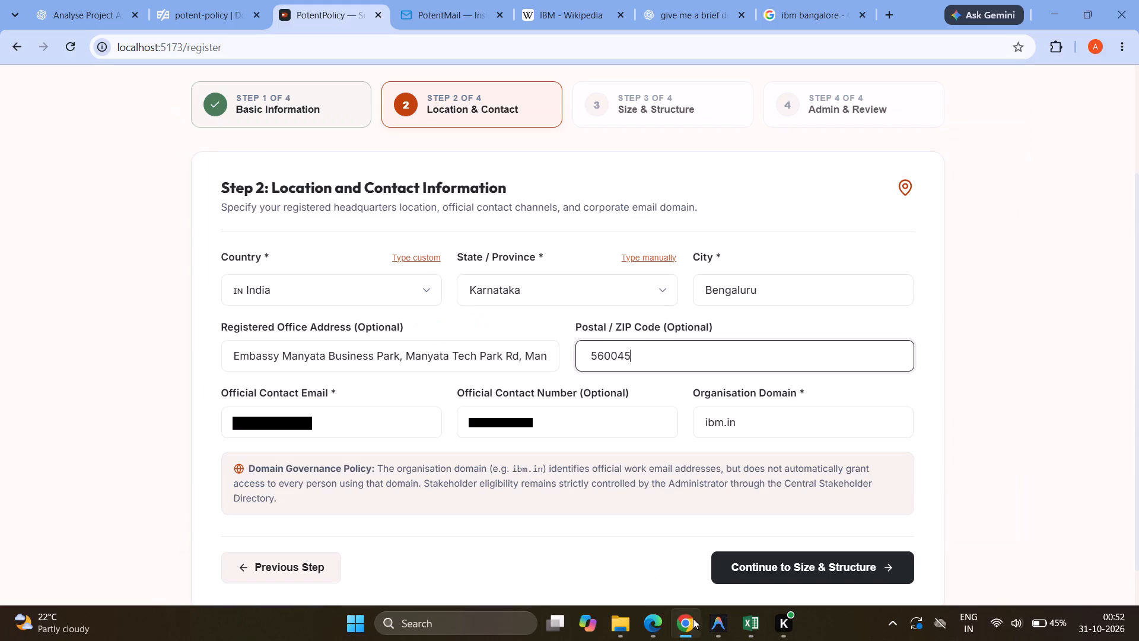
left_click_drag(529, 353, 573, 353)
left_click(544, 352)
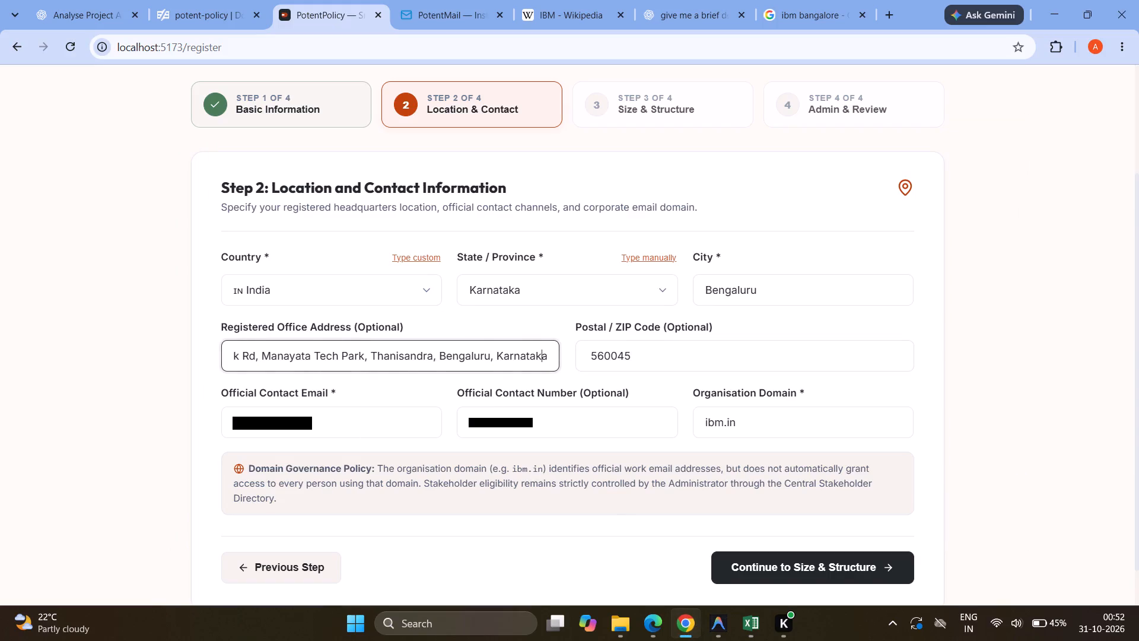
left_click_drag(549, 354, 435, 356)
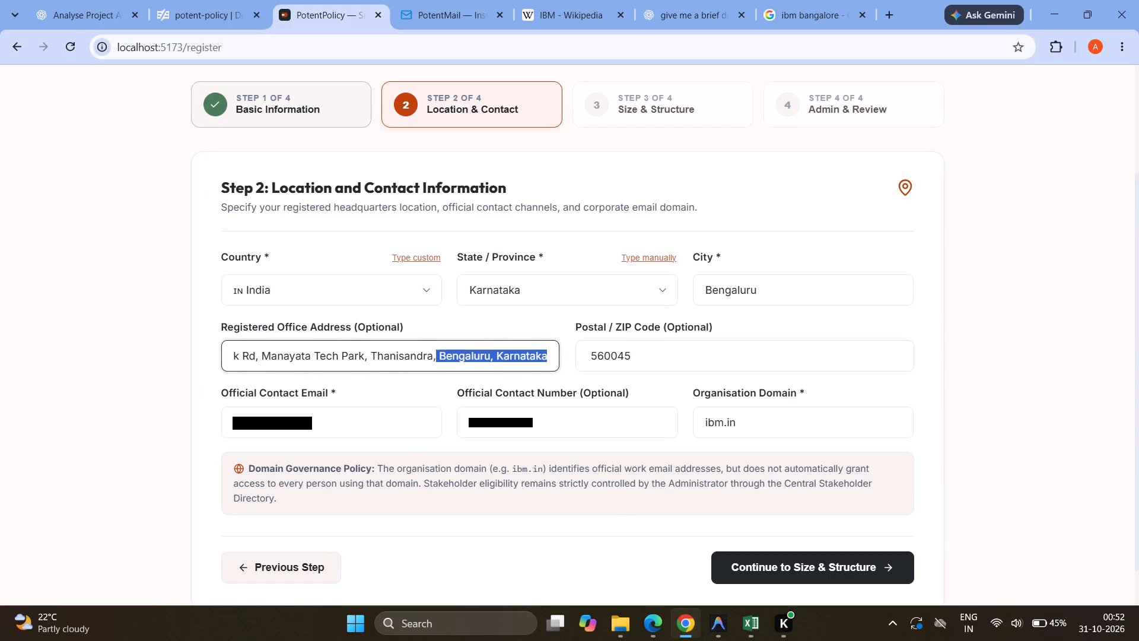
left_click_drag(435, 356, 432, 356)
key("BackSpace")
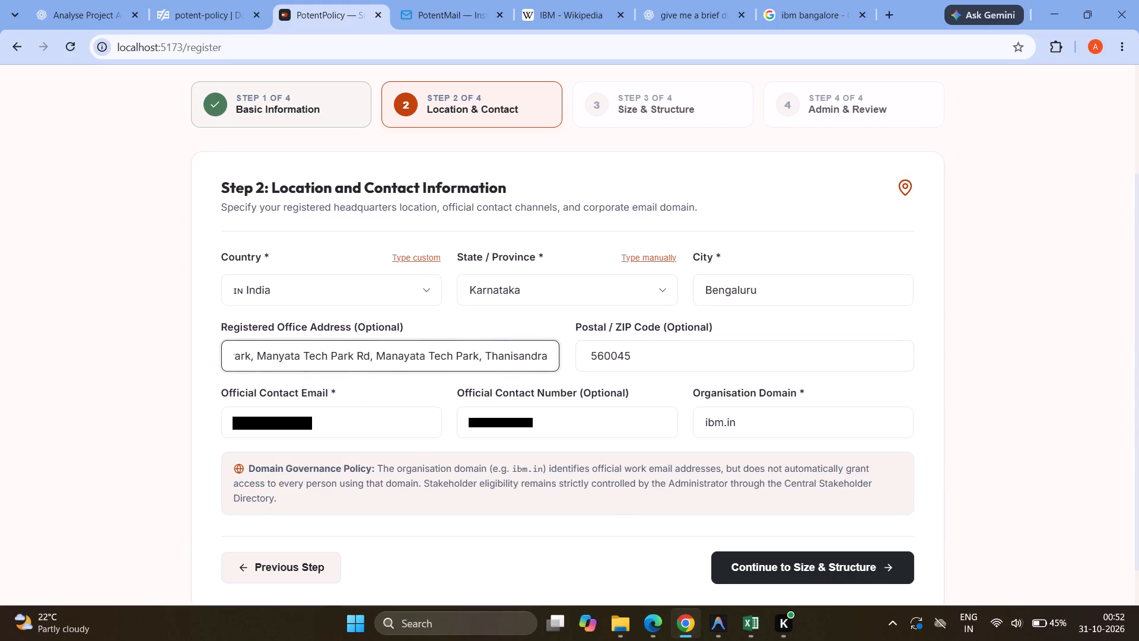
Review the location and contact details and continue to the Size & Structure stage of the registration.
scroll(581, 477, "down", 2)
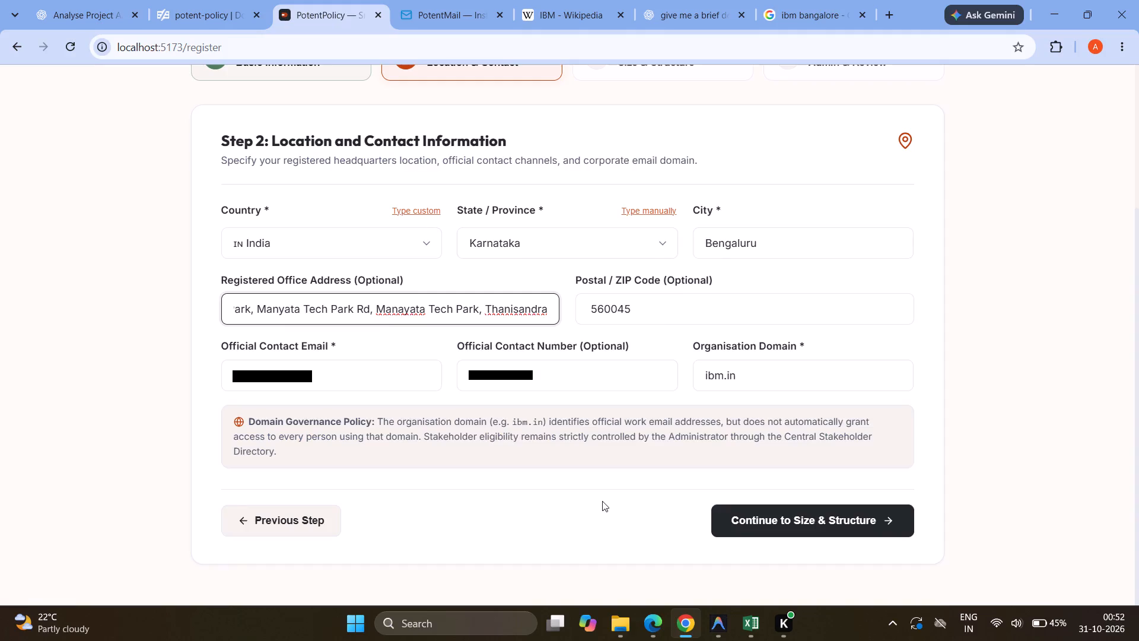
scroll(602, 499, "up", 1)
scroll(605, 492, "down", 1)
scroll(781, 462, "up", 1)
scroll(781, 462, "down", 1)
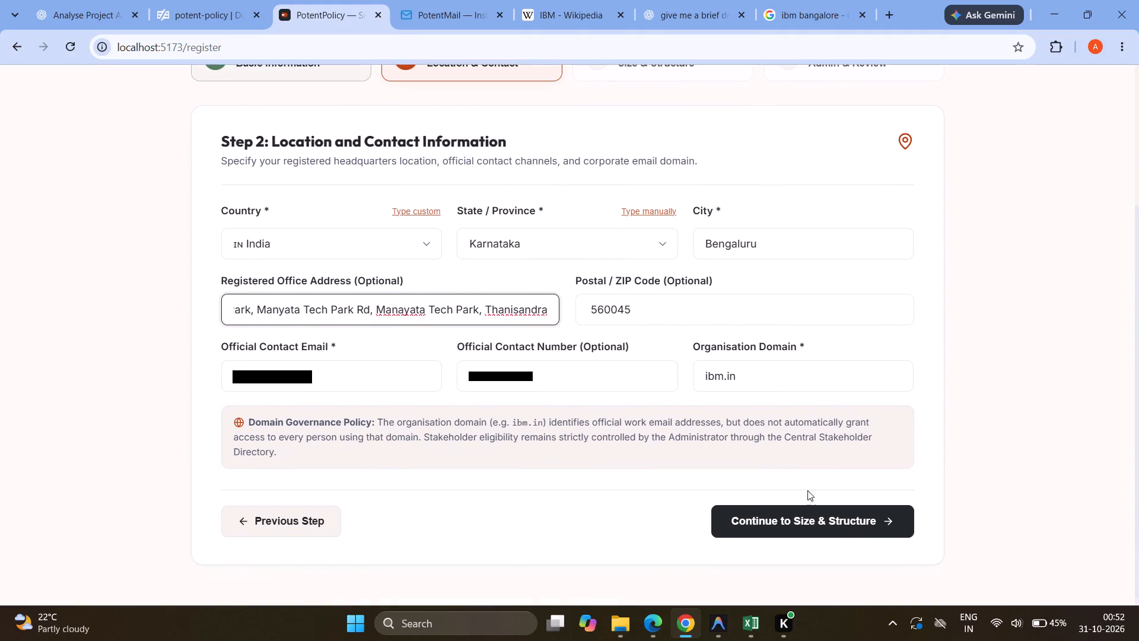
left_click(820, 510)
Set the Organisation Size Category to Enterprise (1000+ employees).
scroll(734, 368, "down", 3)
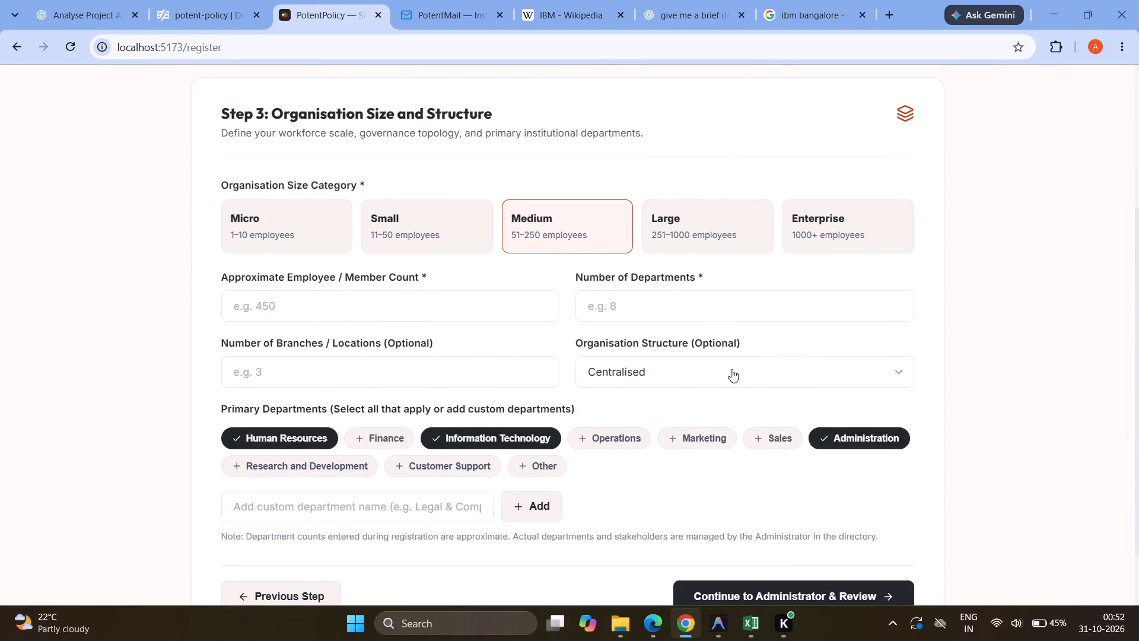
left_click(398, 230)
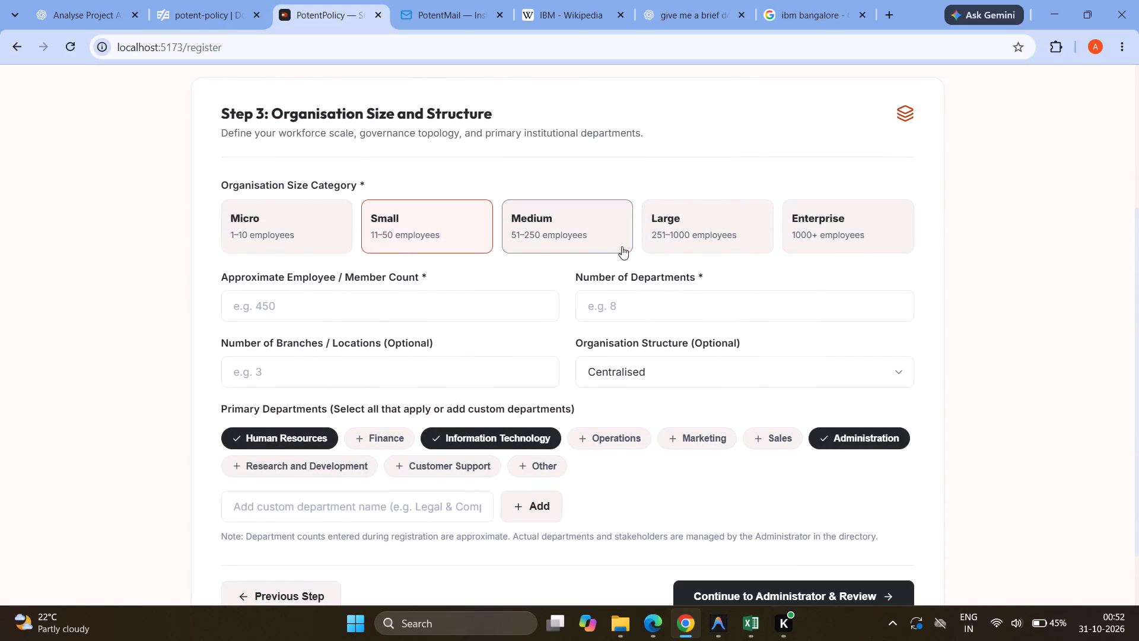
left_click(696, 233)
left_click(824, 231)
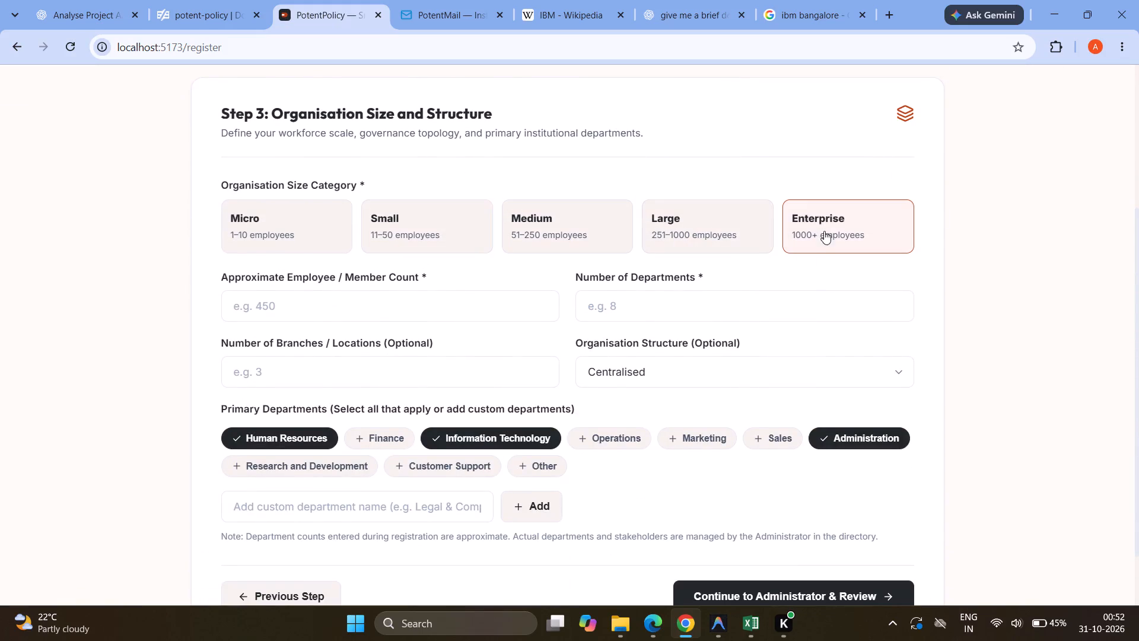
In the temporary ChatGPT conversation, begin a prompt reading "Give me a round employee count," for the registration's size details.
left_click(450, 304)
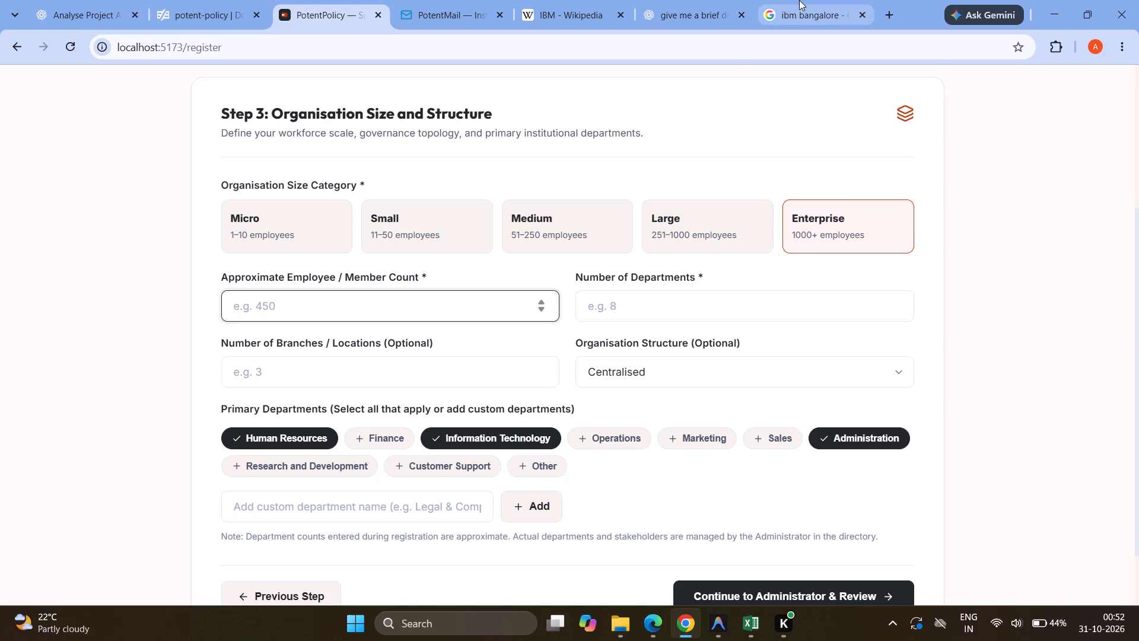
left_click(111, 7)
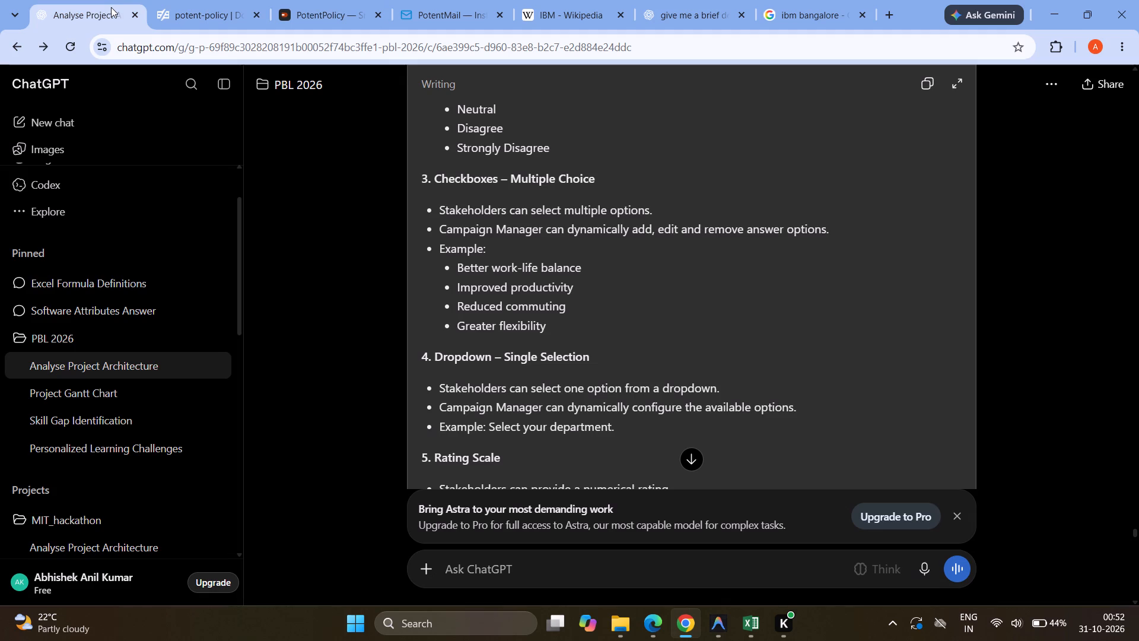
left_click(788, 5)
left_click(691, 2)
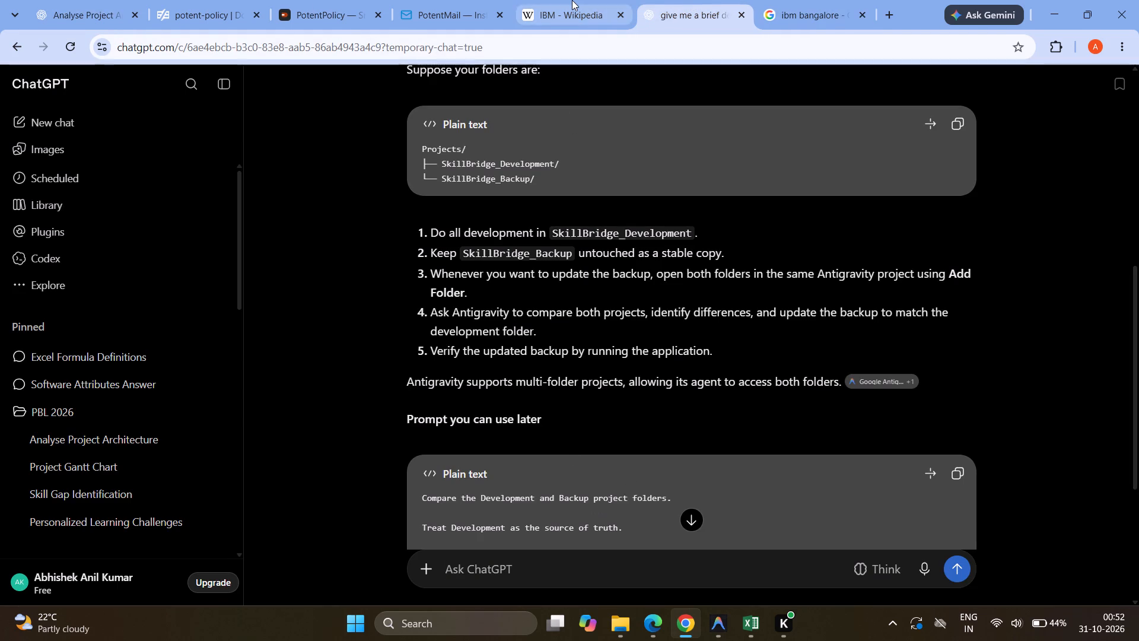
left_click(572, 0)
left_click(676, 2)
scroll(626, 368, "down", 7)
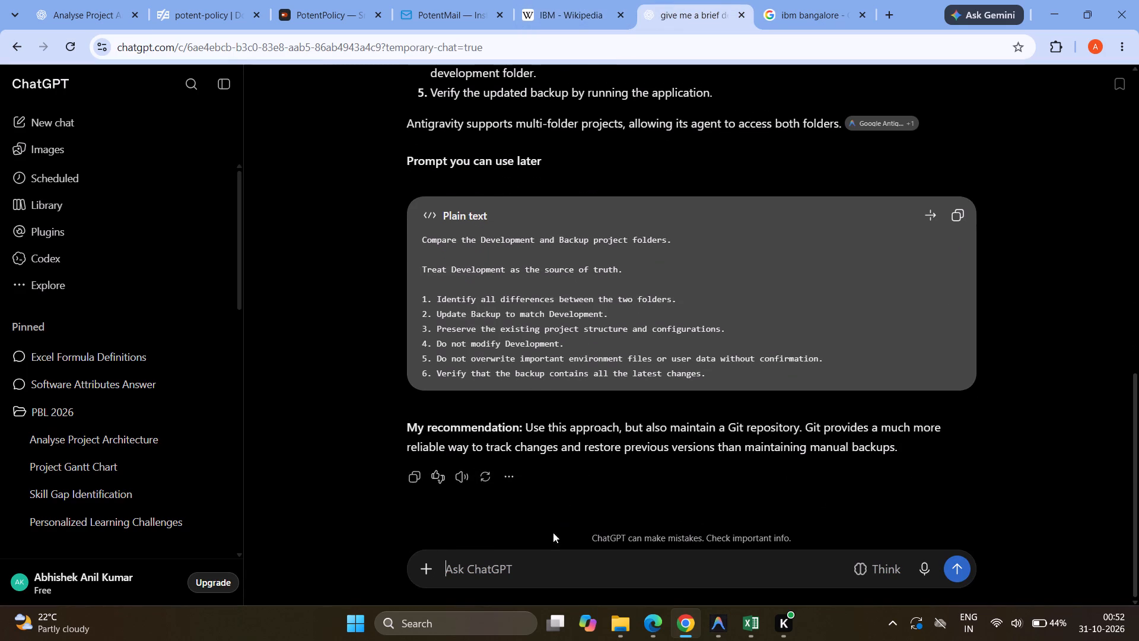